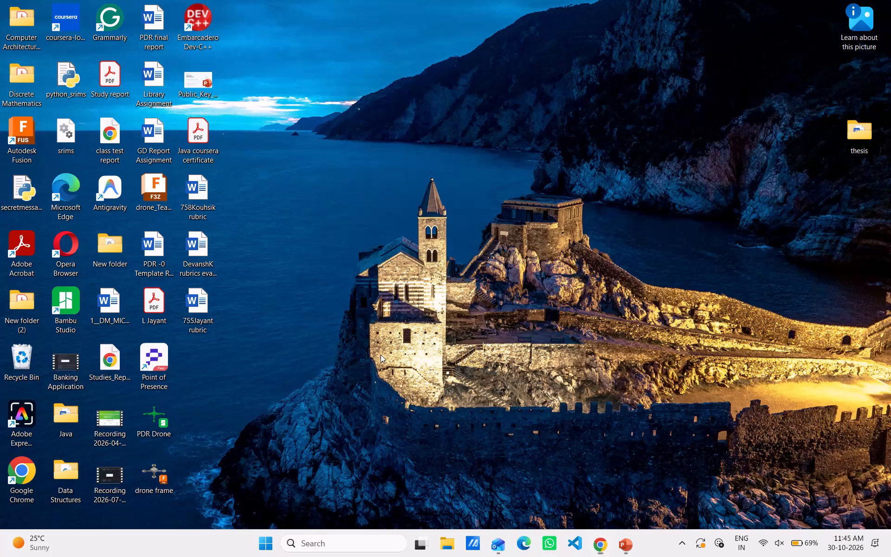
Open WhatsApp from the Windows desktop.
left_click(297, 266)
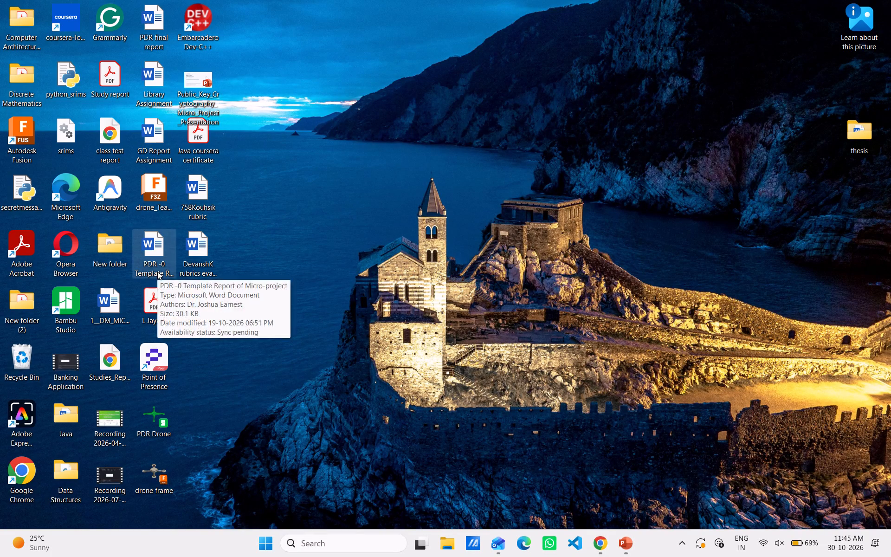
left_click(550, 544)
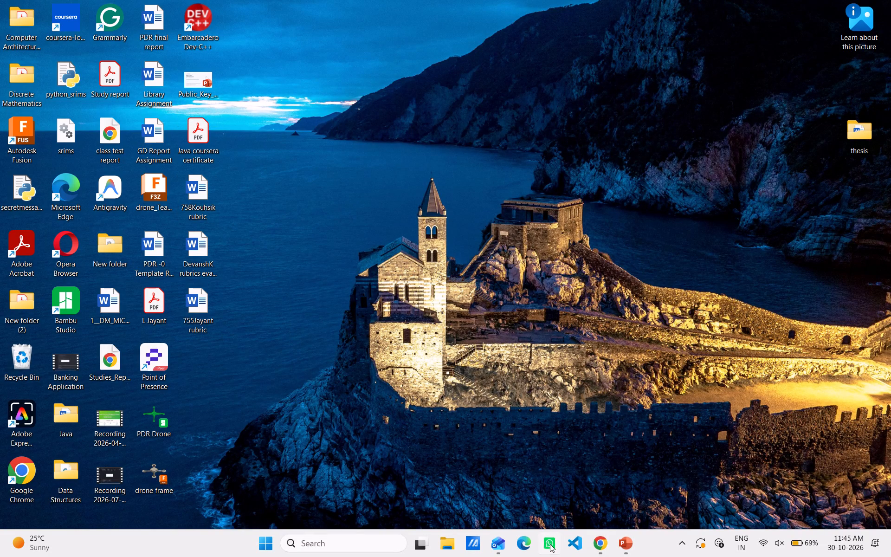
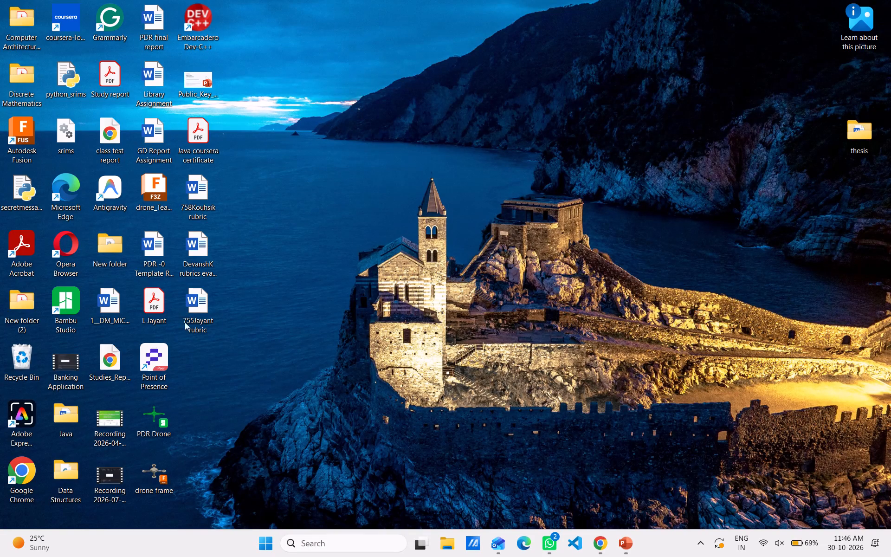
Launch Microsoft Word so that its home page with new and recent documents opens.
left_click(107, 317)
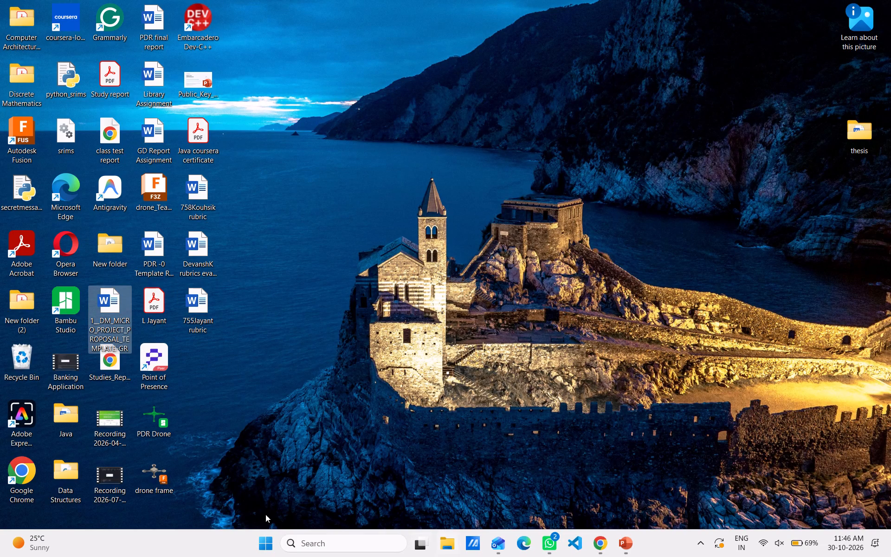
left_click(263, 542)
left_click(350, 214)
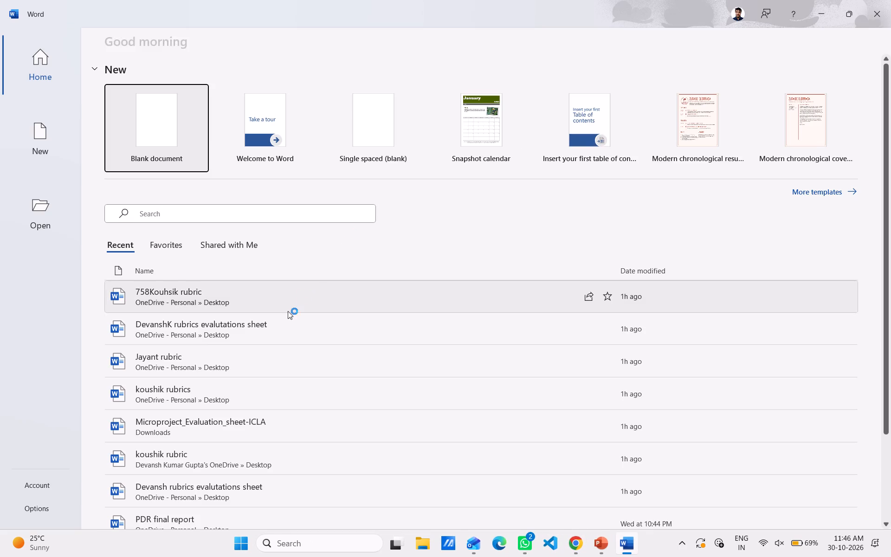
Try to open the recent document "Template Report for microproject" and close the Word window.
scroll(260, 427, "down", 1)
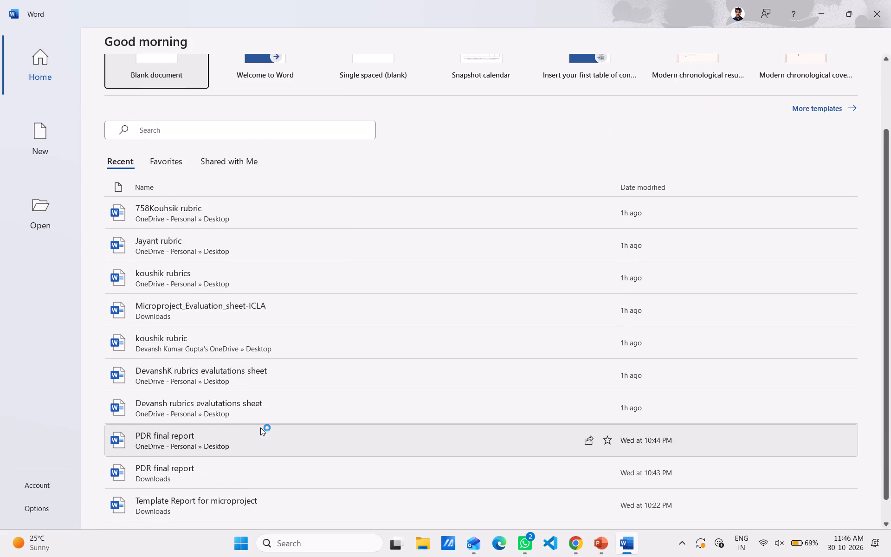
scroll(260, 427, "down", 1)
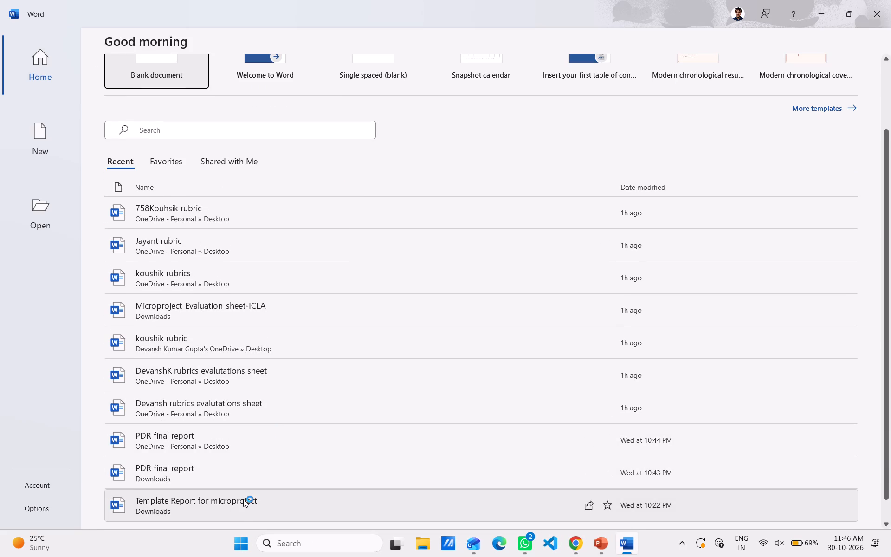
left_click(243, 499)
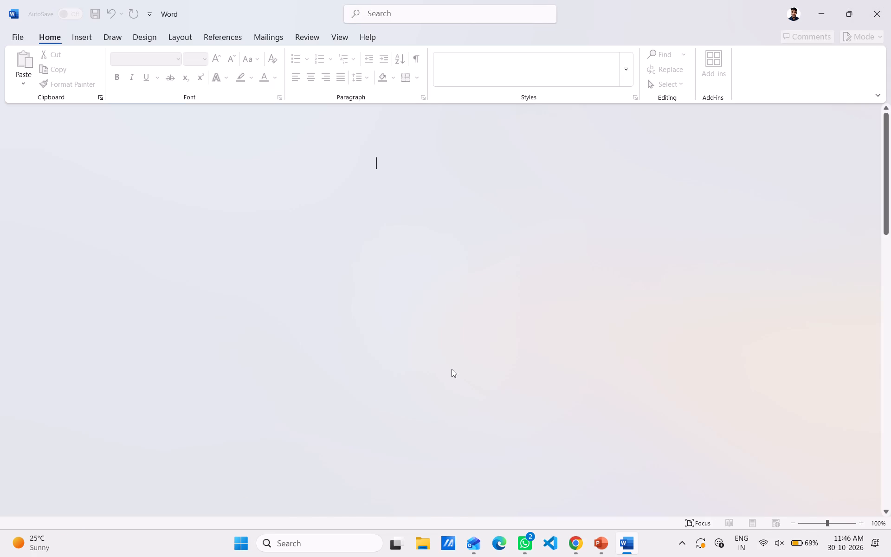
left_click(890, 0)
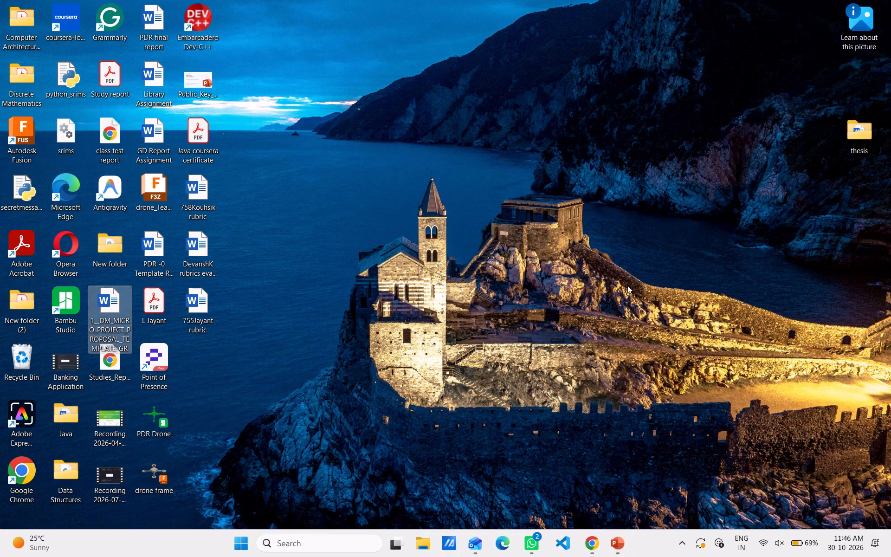
Search the computer for "report", look through the results for the needed document, and close the search.
left_click(369, 544)
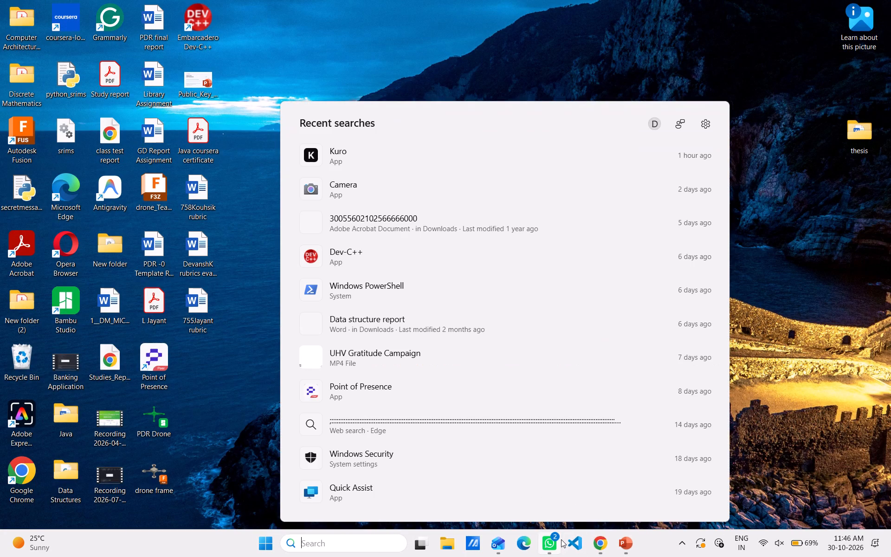
type("micr")
key("BackSpace")
key("BackSpace")
key("BackSpace")
key("BackSpace")
key("BackSpace")
key("BackSpace")
key("BackSpace")
key("BackSpace")
key("BackSpace")
type("report")
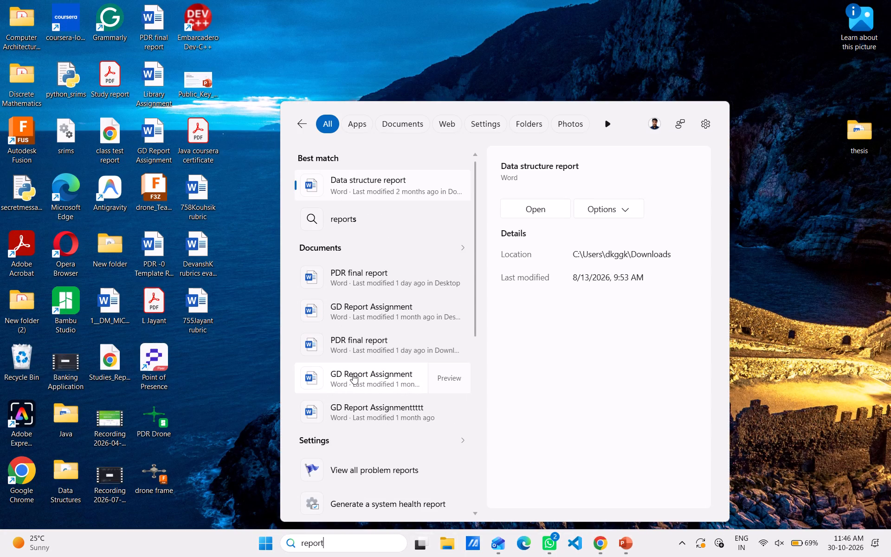
scroll(410, 349, "down", 2)
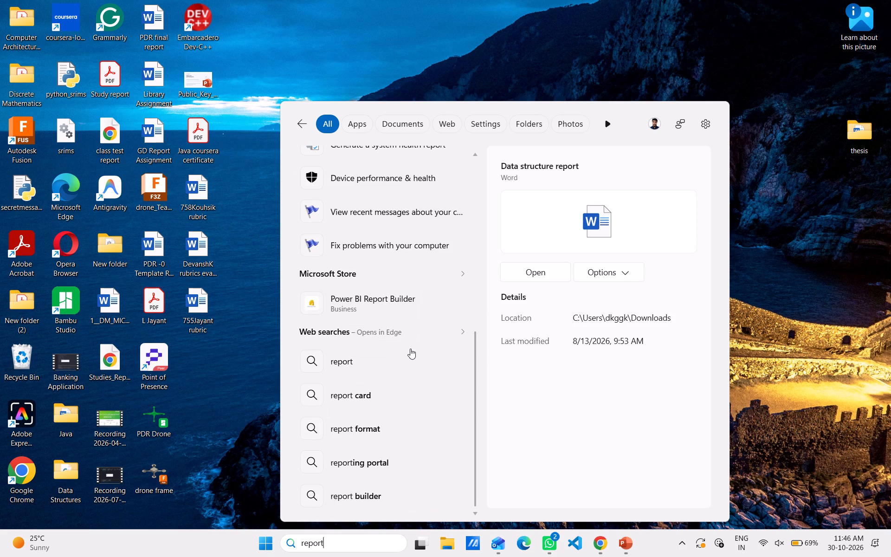
left_click(780, 211)
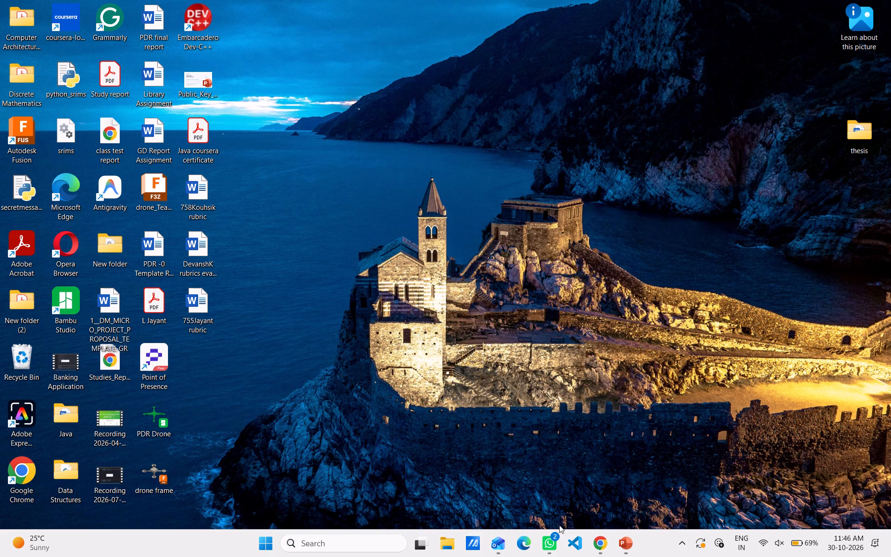
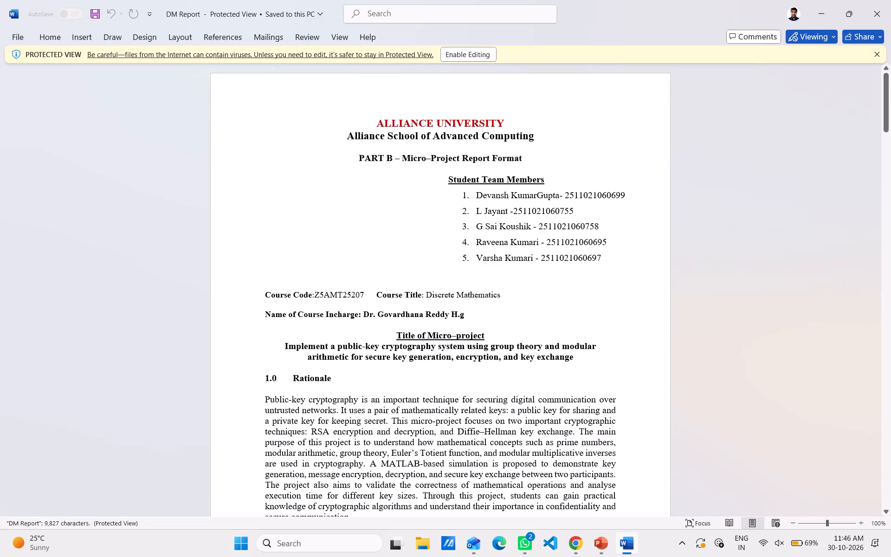
Enable editing of the protected DM Report document.
left_click(626, 194)
key("BackSpace")
key("BackSpace")
key("BackSpace")
key("BackSpace")
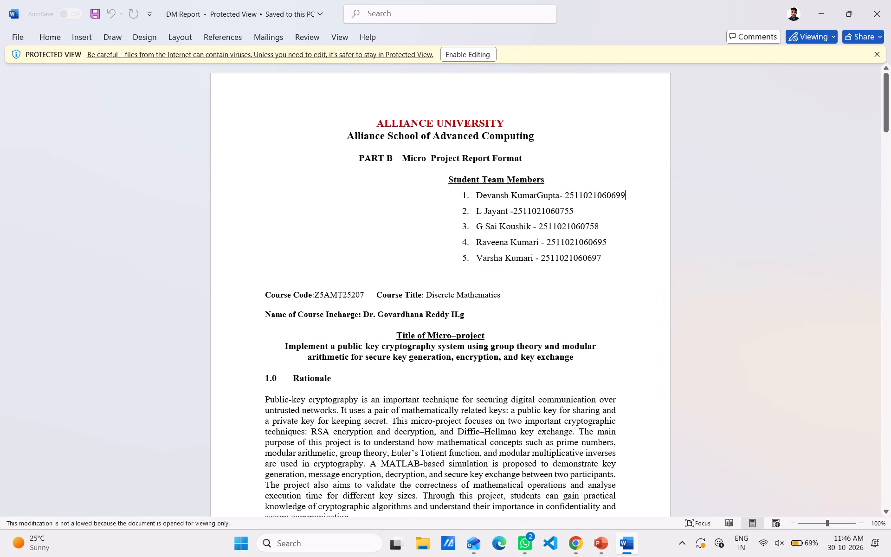
left_click(481, 48)
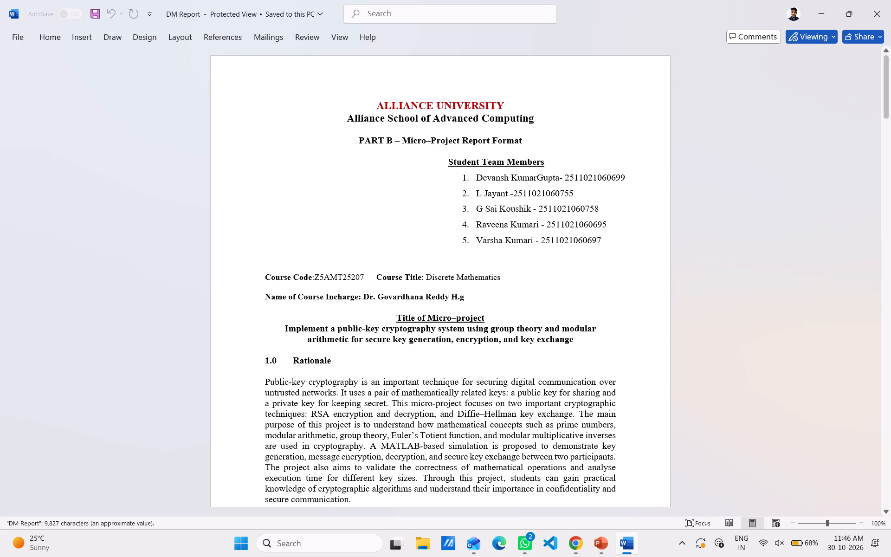
key("BackSpace")
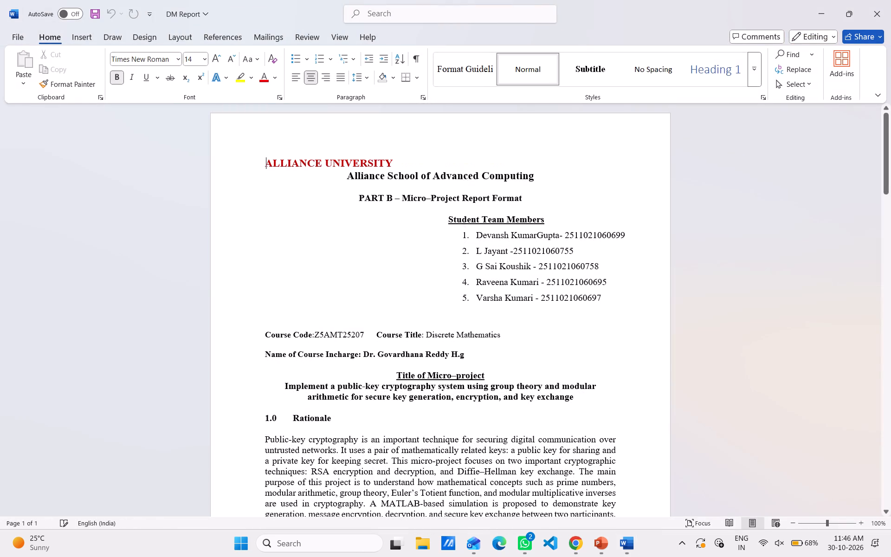
Delete the hyphen and ID number after the first student team member's name.
left_click(629, 233)
key("BackSpace")
key("BackSpace")
key("BackSpace")
key("BackSpace")
key("BackSpace")
key("BackSpace")
key("BackSpace")
key("BackSpace")
key("BackSpace")
key("BackSpace")
key("BackSpace")
key("BackSpace")
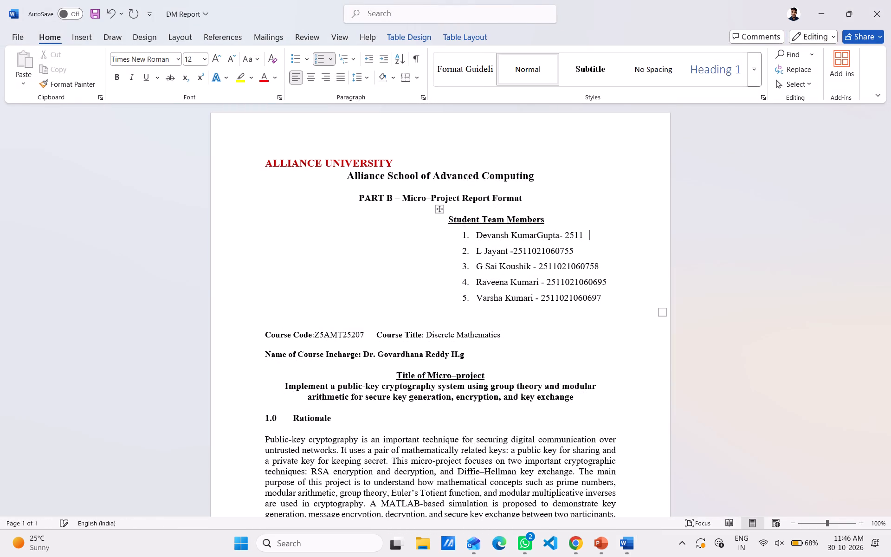
key("BackSpace")
key("BackSpace")
key("BackSpace")
key("BackSpace")
key("BackSpace")
key("BackSpace")
Delete the hyphen and ID number after the second student team member's name.
key("Down")
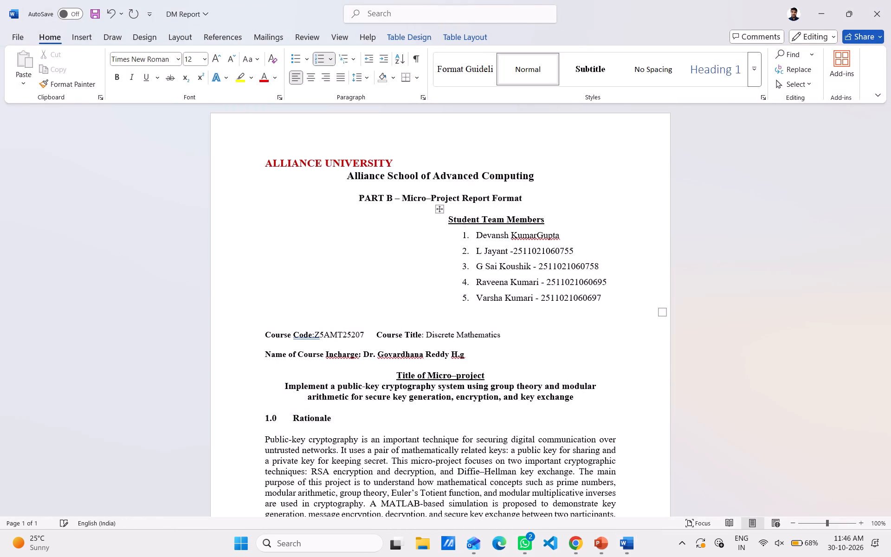
key("BackSpace")
key("BackSpace")
key("BackSpace")
key("BackSpace")
key("BackSpace")
key("BackSpace")
key("BackSpace")
key("BackSpace")
key("BackSpace")
key("BackSpace")
key("BackSpace")
key("BackSpace")
key("BackSpace")
key("Delete")
key("Delete")
key("Delete")
Insert the missing space between the first team member's middle name and surname.
key("Up")
key("Right")
key("Right")
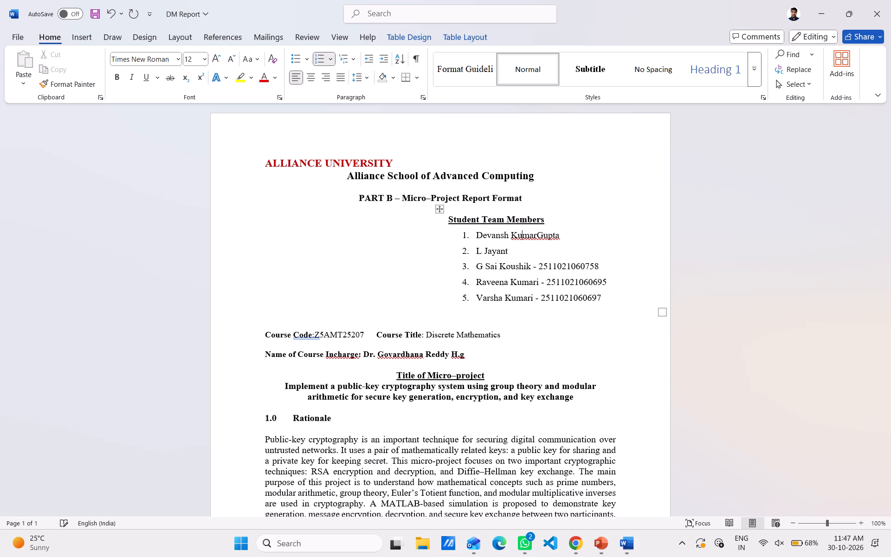
key("Right")
key("Right")
key("Right")
key("space")
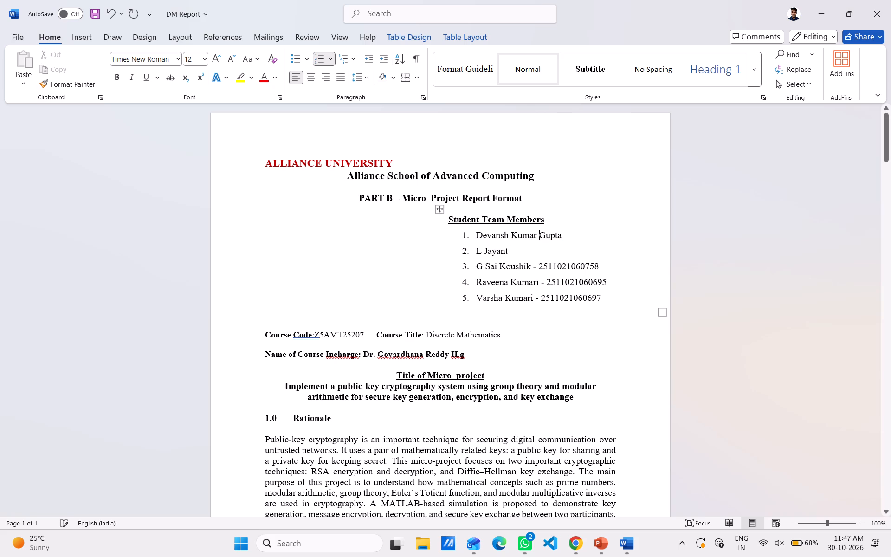
Delete the hyphen and ID number after the third student team member's name.
left_click(613, 262)
key("BackSpace")
key("BackSpace")
key("BackSpace")
key("BackSpace")
key("BackSpace")
key("BackSpace")
key("BackSpace")
key("BackSpace")
key("BackSpace")
key("BackSpace")
key("BackSpace")
key("BackSpace")
key("BackSpace")
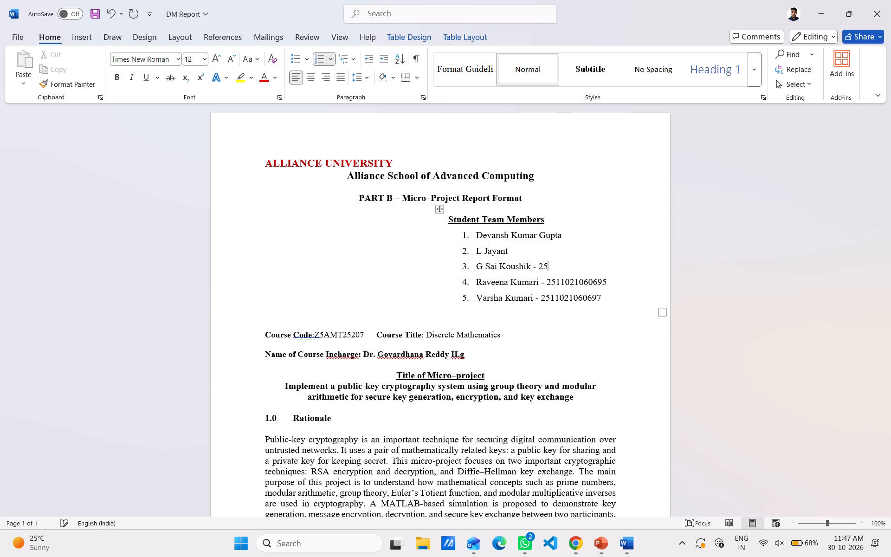
key("BackSpace")
key("BackSpace")
key("BackSpace")
key("BackSpace")
Delete the hyphen and ID number after the fourth student team member's name.
key("Down")
key("Right")
key("Right")
key("Delete")
key("Delete")
key("Delete")
key("Delete")
key("Delete")
key("Delete")
key("Delete")
key("Delete")
key("Delete")
key("Delete")
key("Delete")
key("Delete")
key("Delete")
key("Delete")
key("Delete")
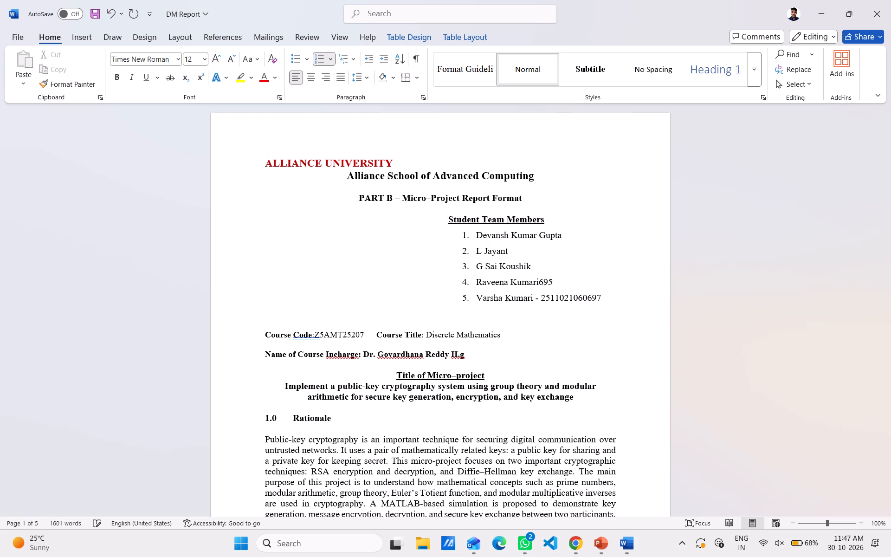
key("Delete")
key("Delete")
Delete the hyphen and ID number after the fifth student team member's name.
key("Down")
key("Delete")
key("Delete")
key("Delete")
key("Delete")
key("Delete")
key("Delete")
key("Delete")
key("Delete")
key("Delete")
key("Delete")
key("Delete")
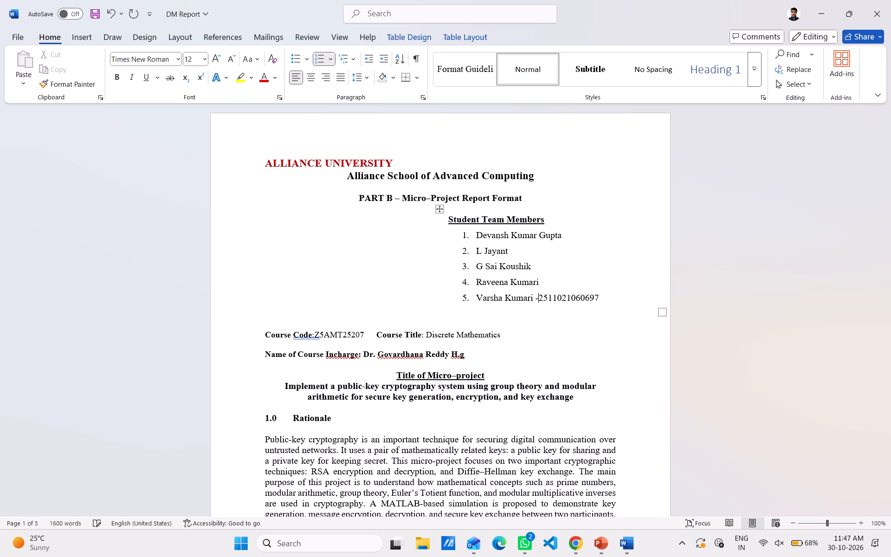
key("Delete")
key("Delete")
key("Delete")
key("BackSpace")
left_click_drag(438, 206, 472, 206)
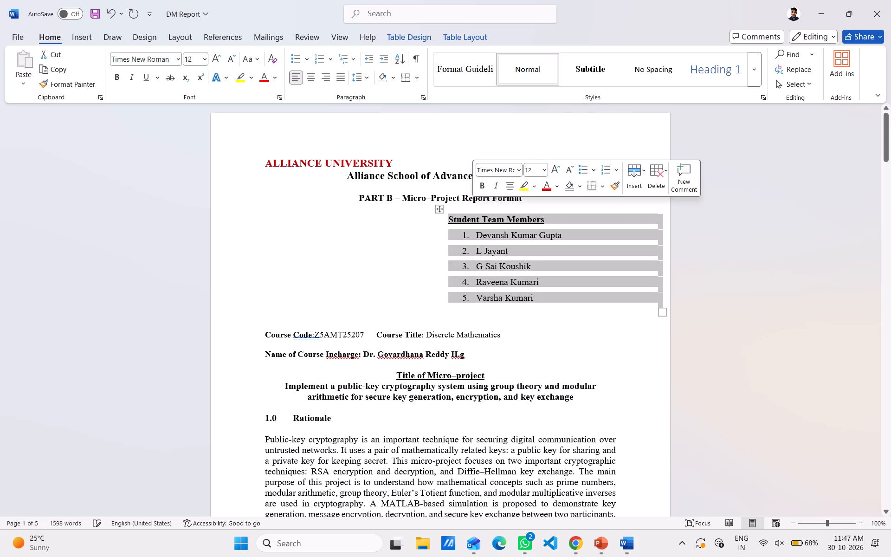
Indent the ALLIANCE UNIVERSITY heading with leading spaces so it sits roughly centred above the school name.
left_click(264, 160)
key("space")
key("space")
key("space")
key("space")
key("space")
key("space")
key("space")
key("space")
key("space")
key("space")
key("space")
key("space")
key("space")
key("space")
key("space")
key("space")
key("space")
key("space")
key("space")
key("space")
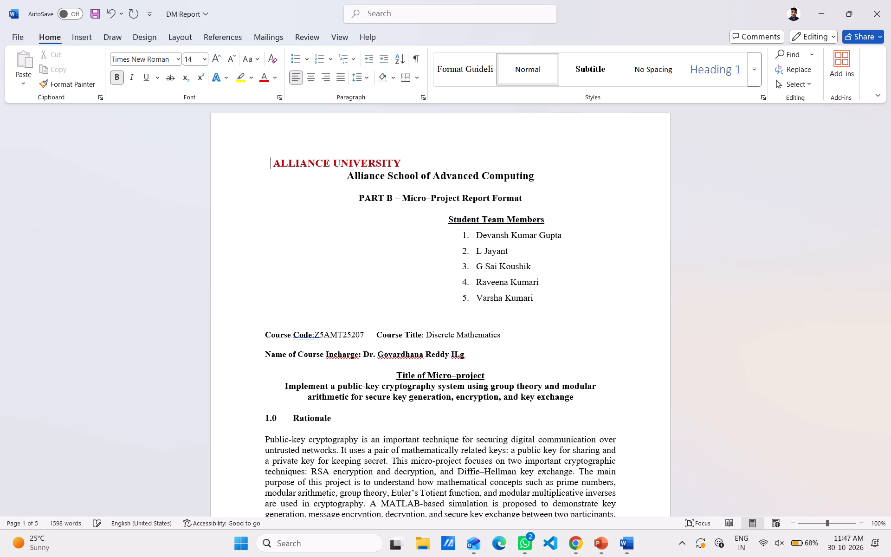
key("space")
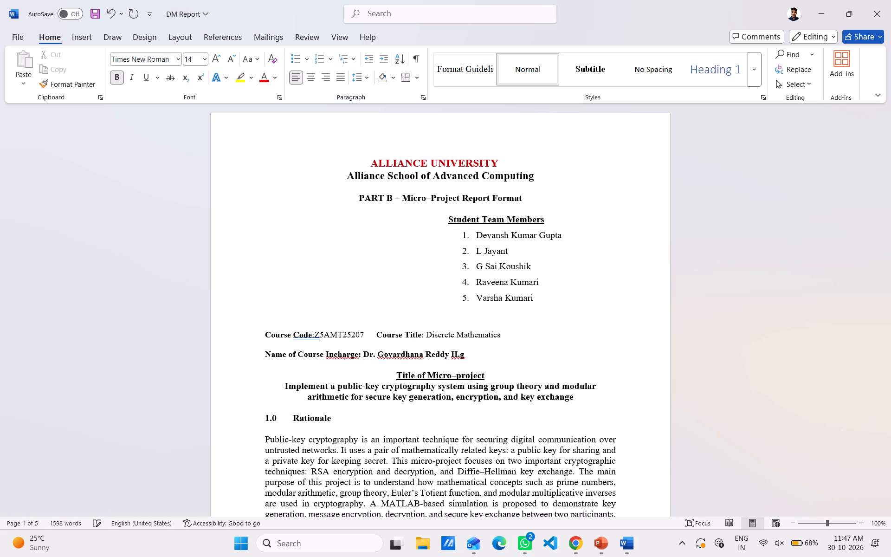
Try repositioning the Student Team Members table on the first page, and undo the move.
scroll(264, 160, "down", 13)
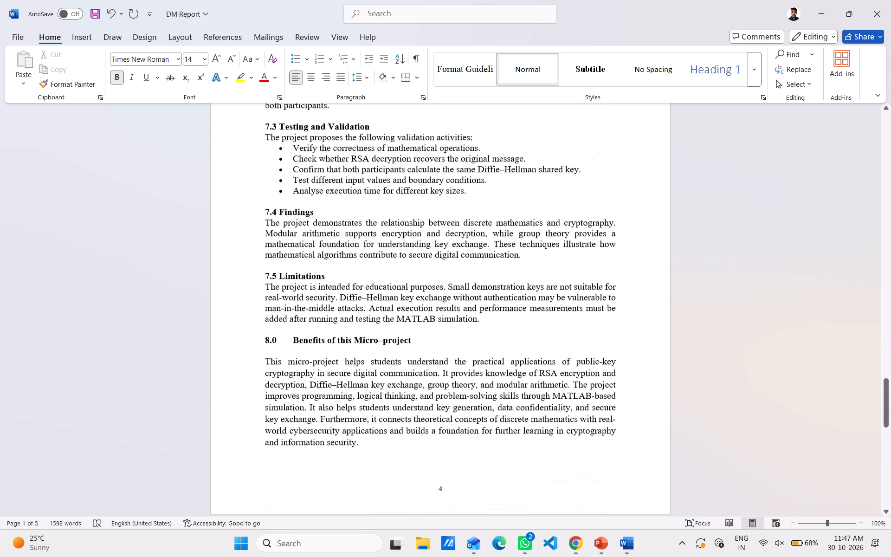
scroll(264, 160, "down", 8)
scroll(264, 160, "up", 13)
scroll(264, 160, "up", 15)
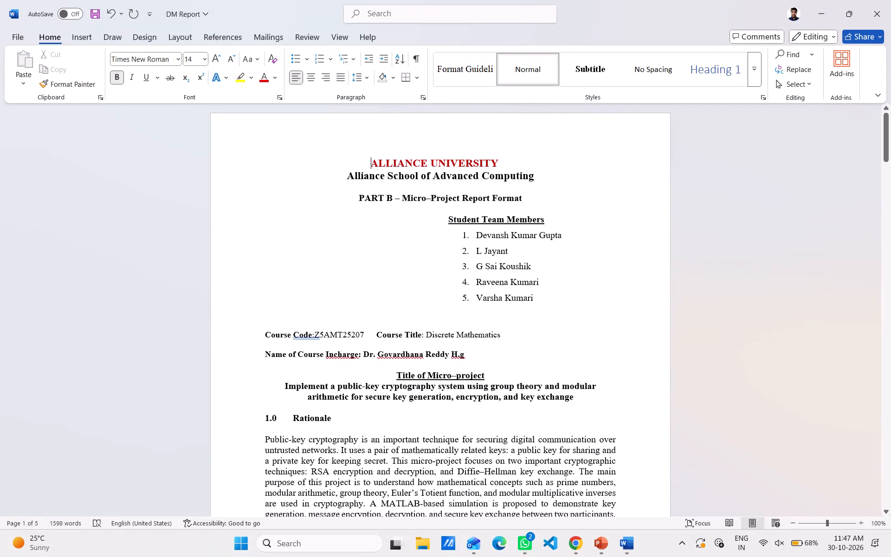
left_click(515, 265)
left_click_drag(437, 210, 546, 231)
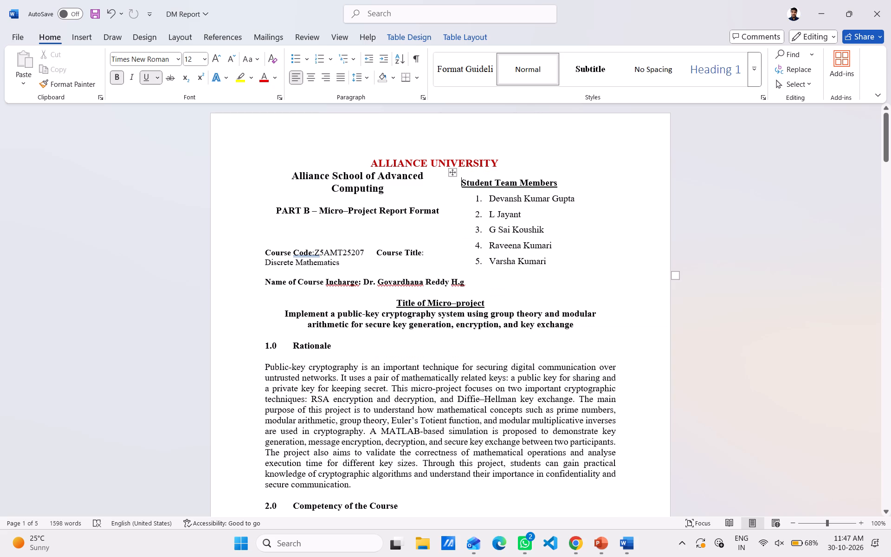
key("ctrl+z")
Move the Student Team Members table further toward the page's right edge and make it narrower, keeping it below the PART B line.
left_click_drag(438, 205, 507, 205)
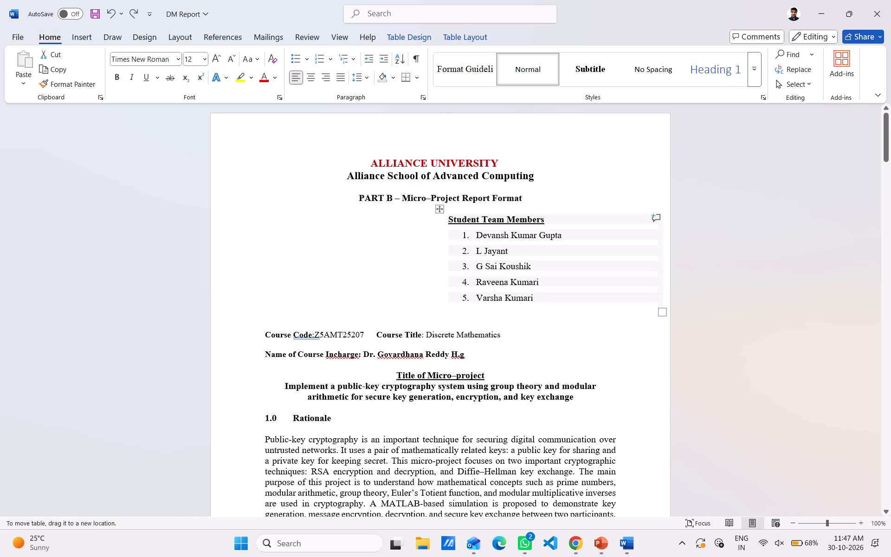
left_click_drag(507, 205, 497, 203)
left_click_drag(497, 203, 499, 204)
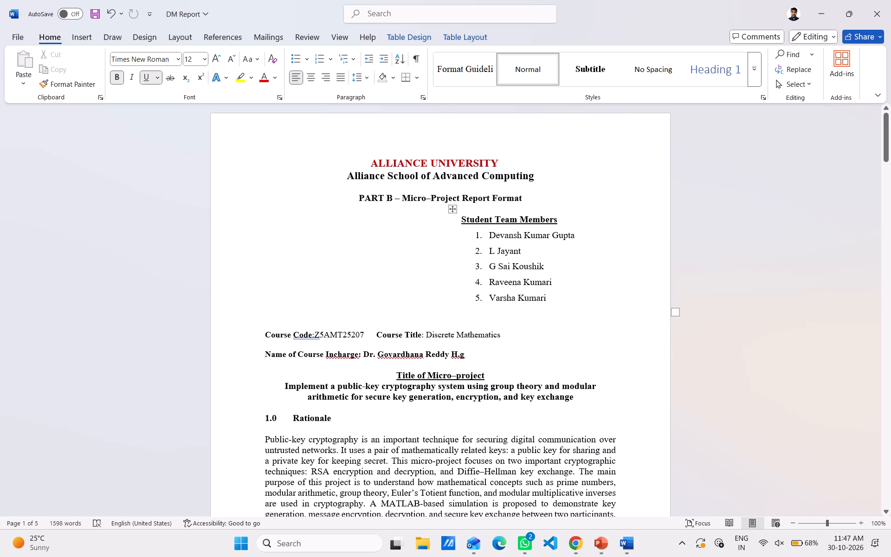
left_click_drag(676, 312, 617, 305)
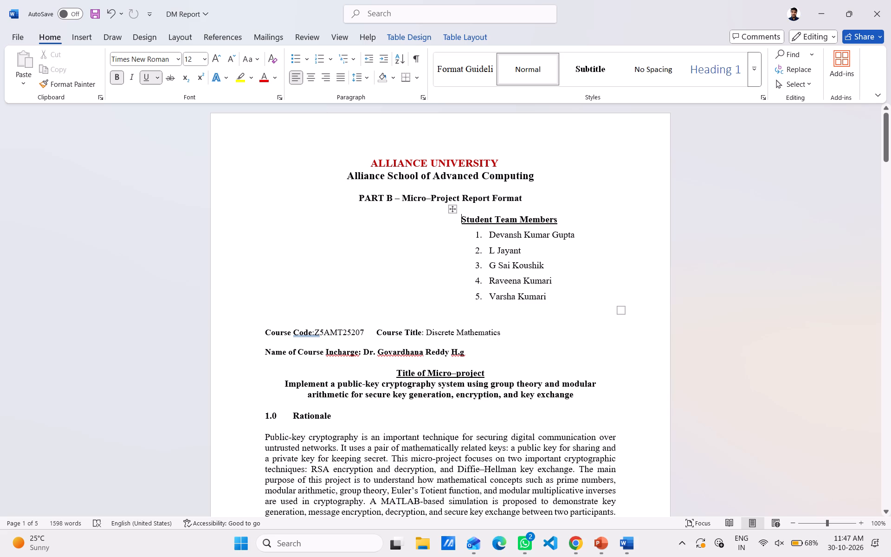
left_click_drag(451, 208, 501, 206)
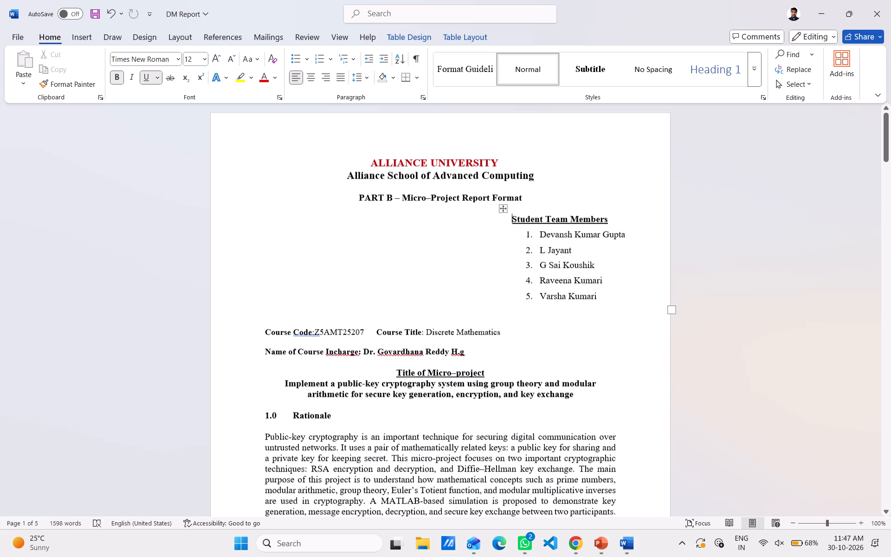
Insert a blank line above the "7.1 RSA Encryption and Decryption" heading to push it onto page 4 with its text.
scroll(579, 425, "down", 12)
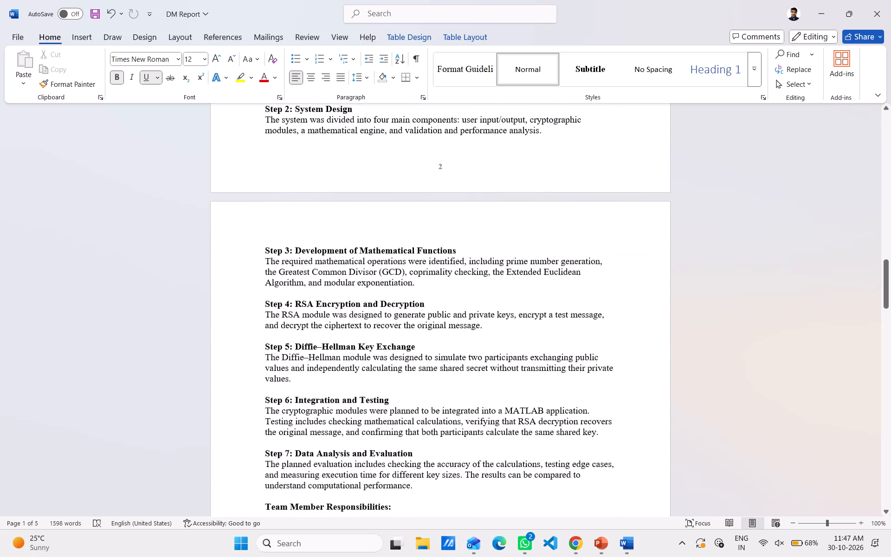
scroll(579, 425, "down", 2)
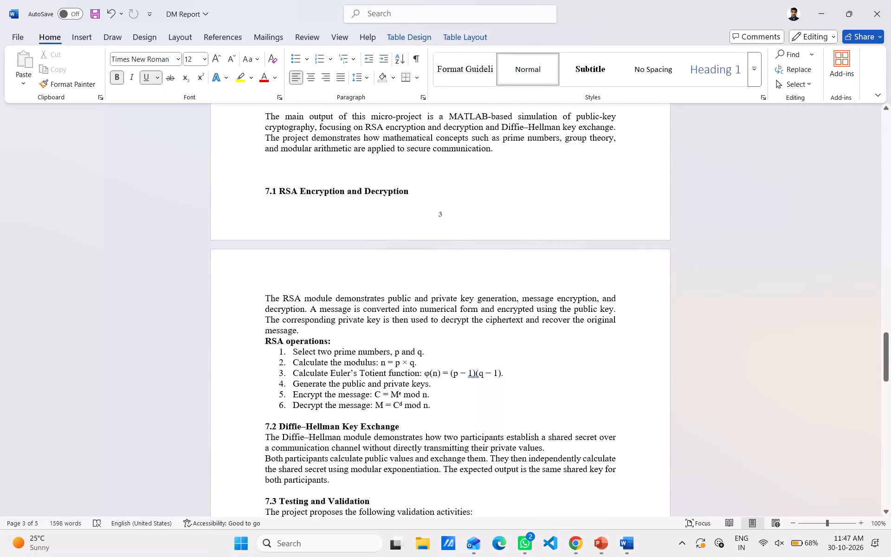
left_click(593, 160)
key("Return")
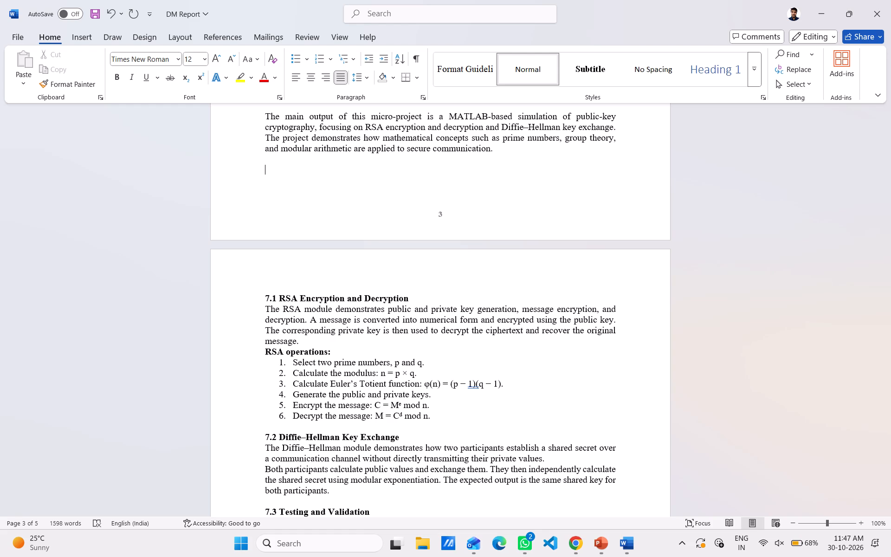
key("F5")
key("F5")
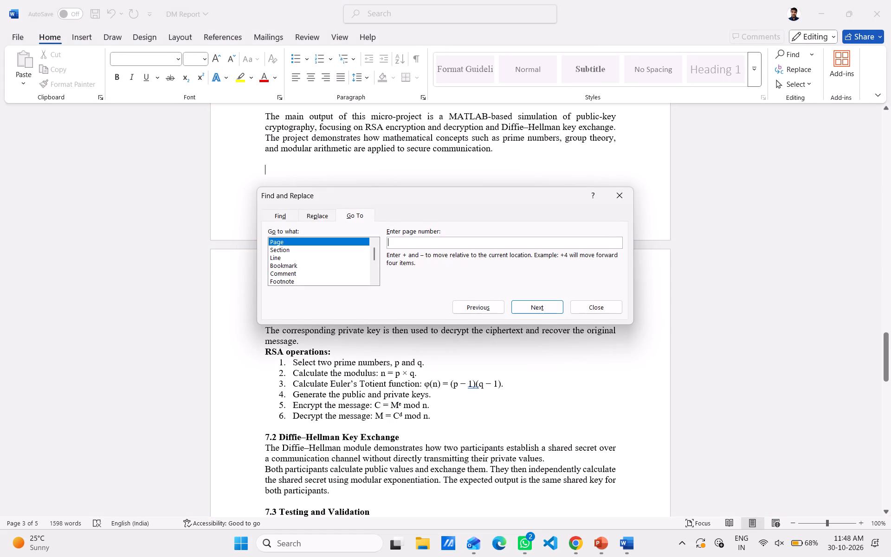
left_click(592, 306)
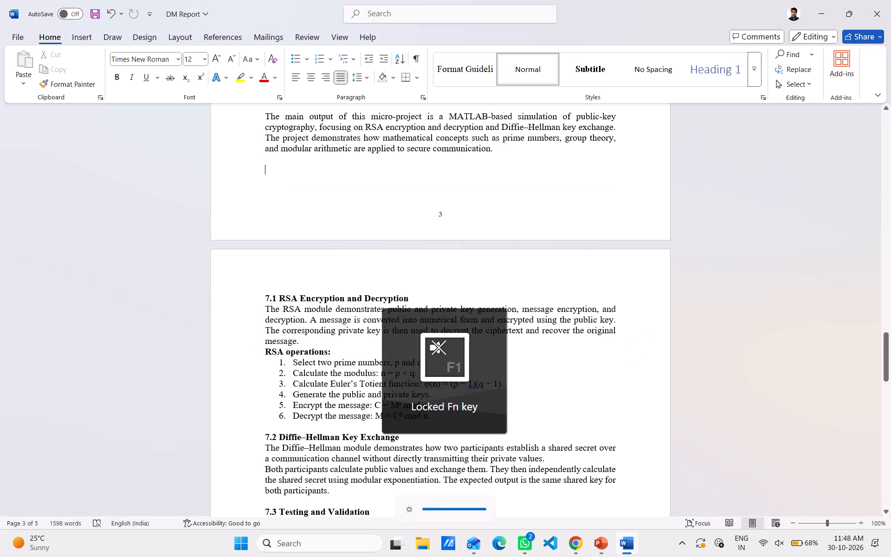
Review the first page's layout from the ALLIANCE UNIVERSITY heading down to the Rationale section.
key("Up")
key("Up")
key("Up")
key("Up")
key("Up")
key("Up")
key("Up")
key("Up")
key("Up")
key("Up")
key("Up")
key("Up")
key("Up")
key("Up")
key("Up")
key("Up")
key("Up")
key("Up")
key("Up")
key("Up")
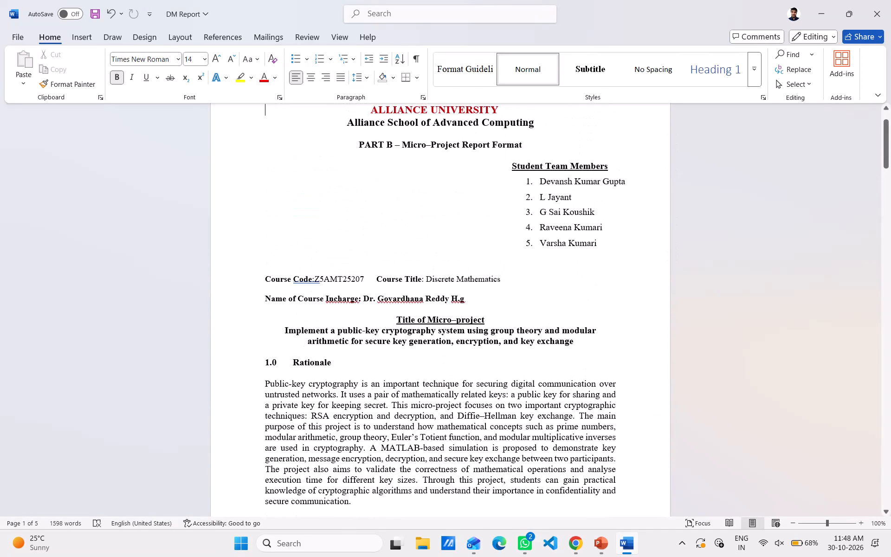
key("Down")
key("Down")
key("Down")
key("Down")
key("Down")
key("Down")
key("Down")
key("Down")
key("Down")
key("Down")
key("Down")
key("Down")
key("Down")
key("Down")
key("Down")
key("Down")
key("Down")
key("Down")
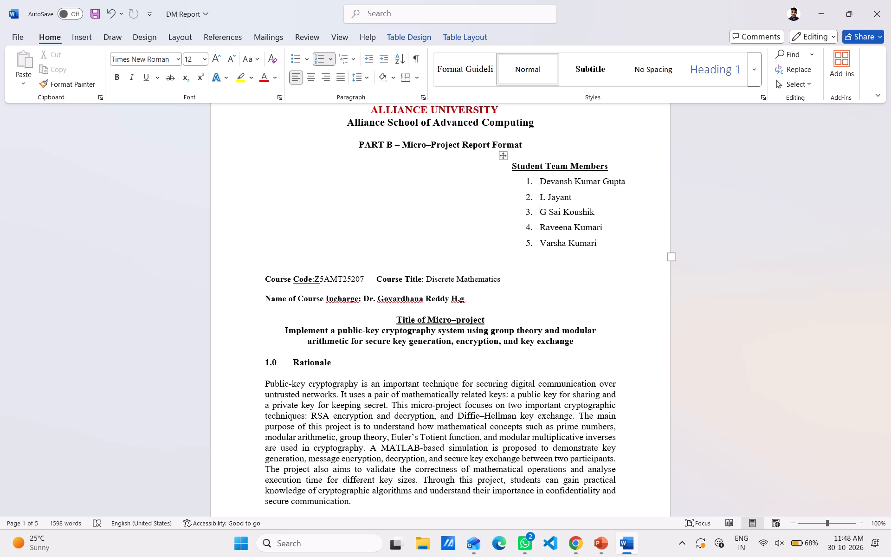
key("Down")
key("Down")
key("Down")
key("Down")
key("Down")
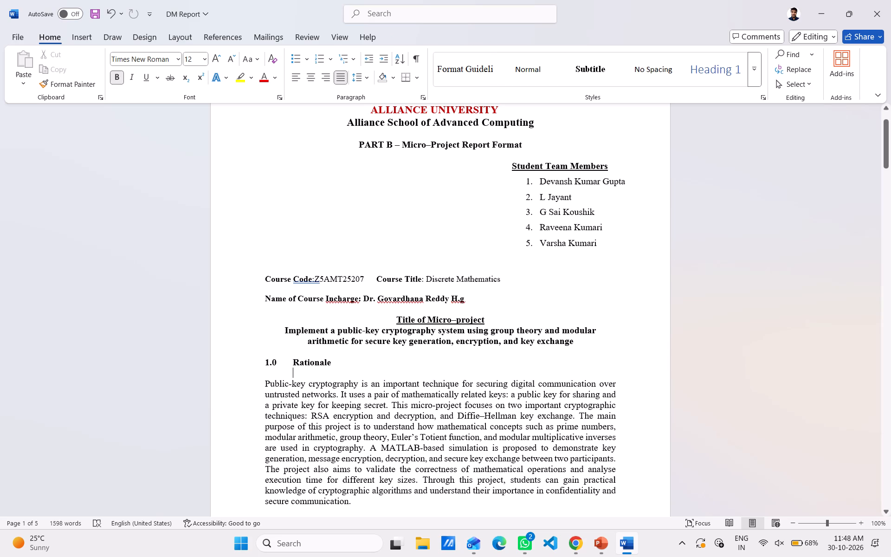
left_click(520, 342)
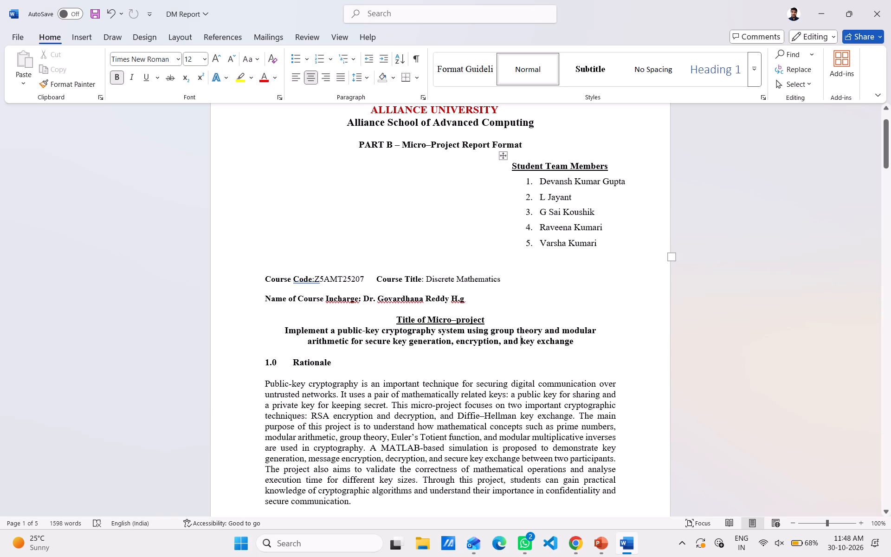
left_click(564, 242)
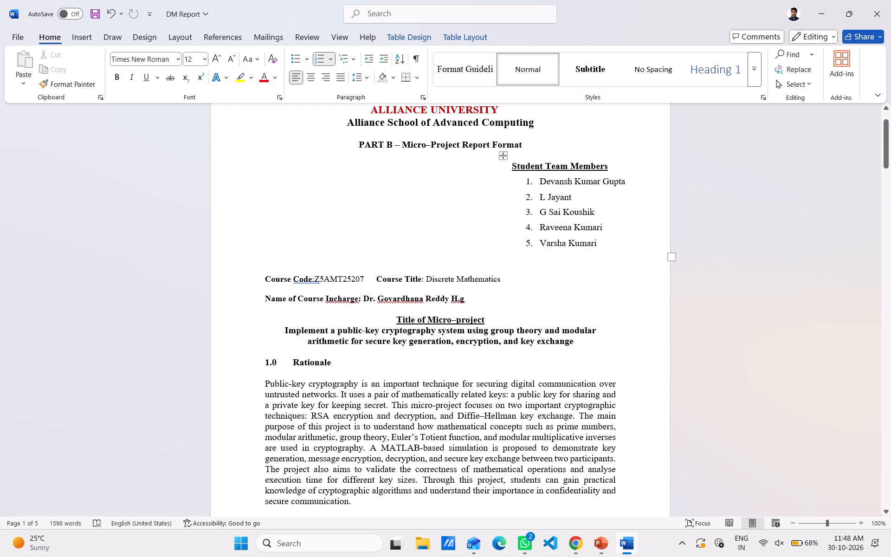
left_click(384, 432)
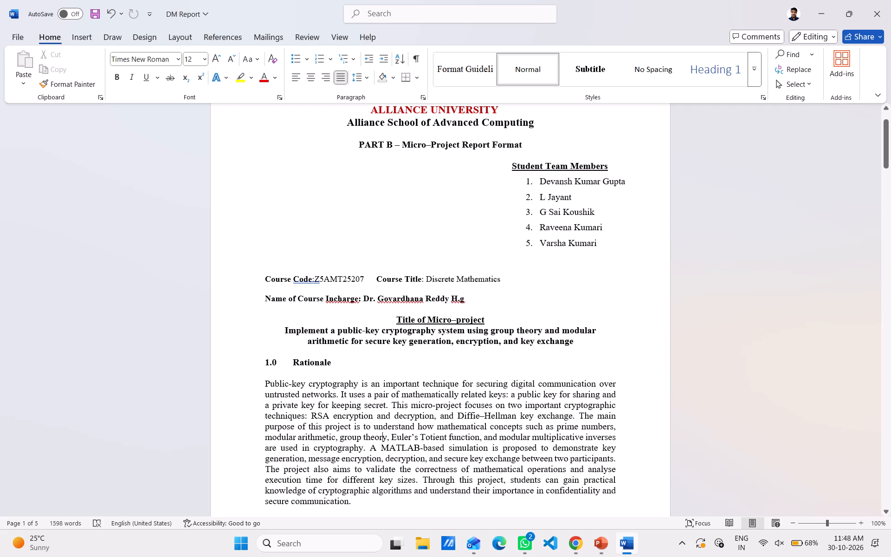
Remove the blank line between the 1.0 Rationale heading and its paragraph, and indent the paragraph's first line by one tab.
left_click(267, 380)
key("BackSpace")
key("BackSpace")
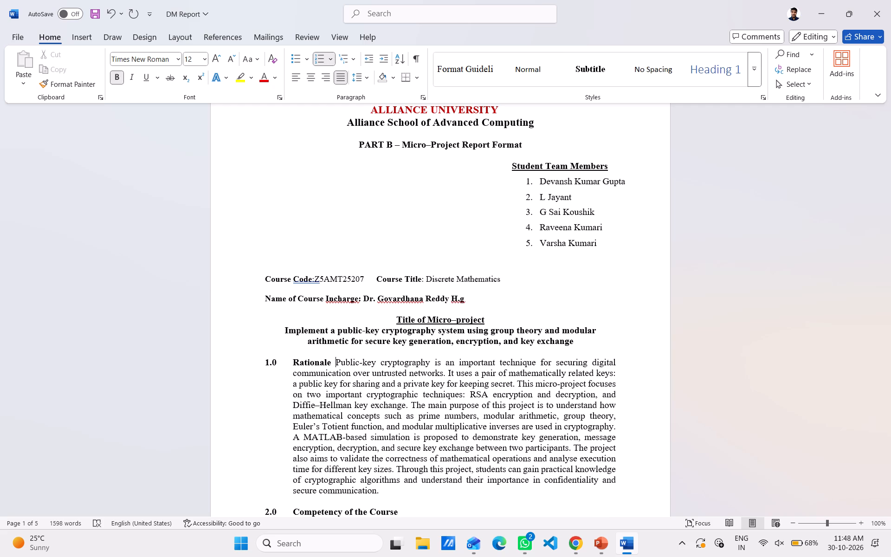
key("Return")
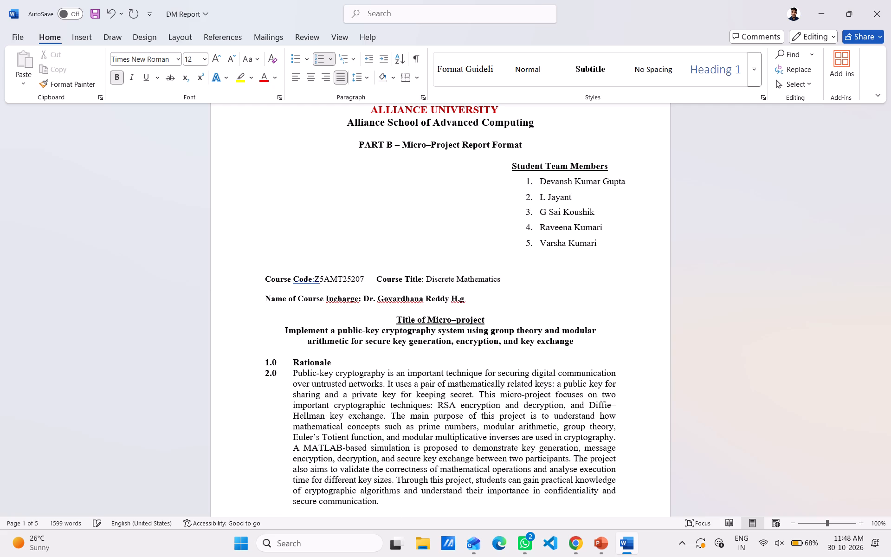
key("backslash")
key("BackSpace")
key("BackSpace")
key("BackSpace")
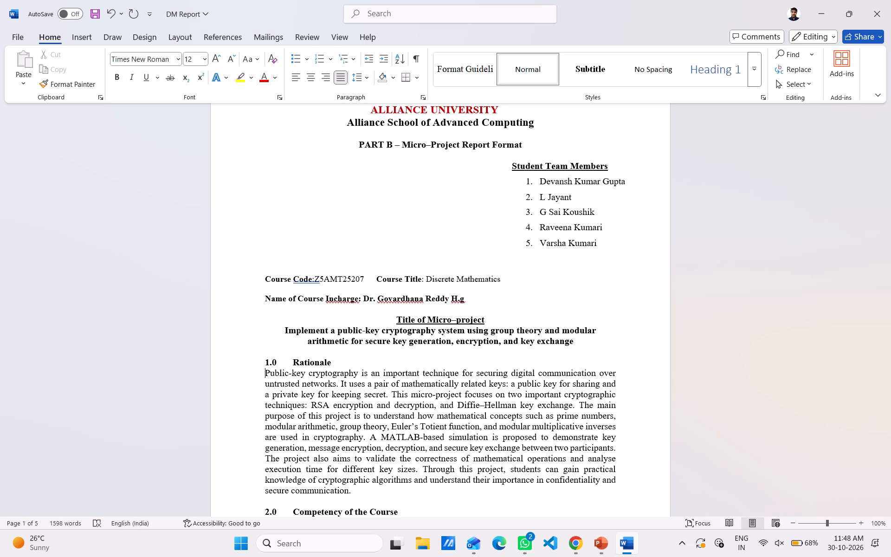
key("Tab")
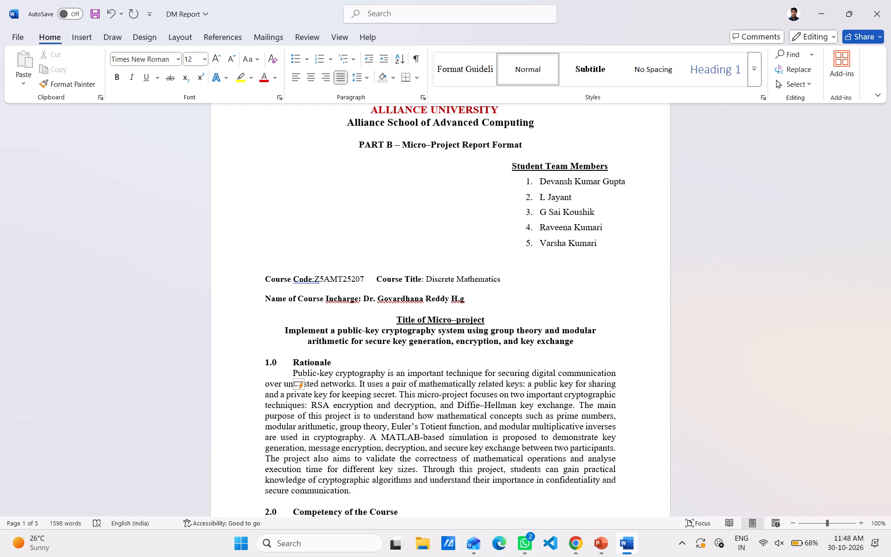
Examine the spacing of sections 2.0 Competency of the Course, 3.0 Course Outcomes Addressed and 4.0 Literature Review.
key("Down")
key("Down")
key("Down")
key("Down")
key("Down")
key("Down")
key("Down")
key("Down")
key("Down")
key("Down")
key("Down")
key("Down")
key("Down")
key("Down")
key("Down")
key("Down")
key("Down")
key("Down")
key("Down")
key("Down")
key("Down")
key("Down")
key("Down")
key("Down")
key("Down")
key("Down")
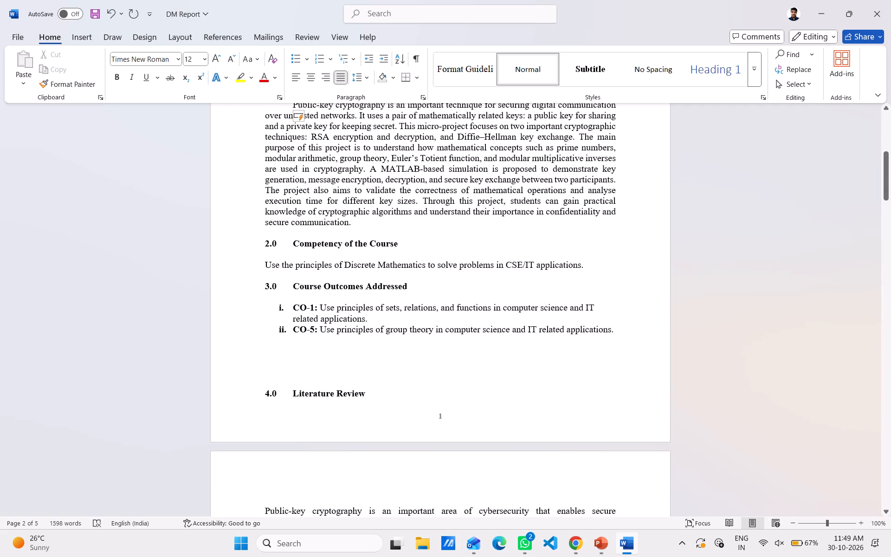
left_click(265, 261)
left_click(310, 240)
left_click(297, 293)
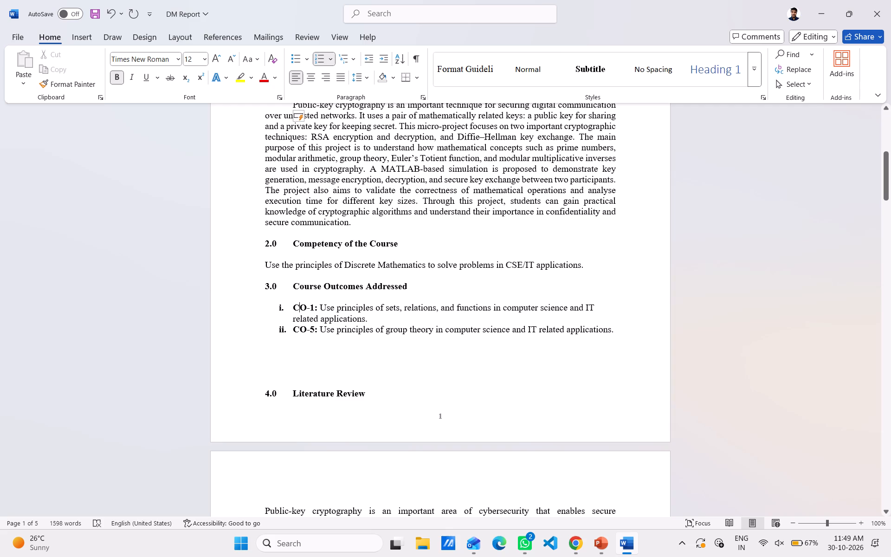
left_click(280, 308)
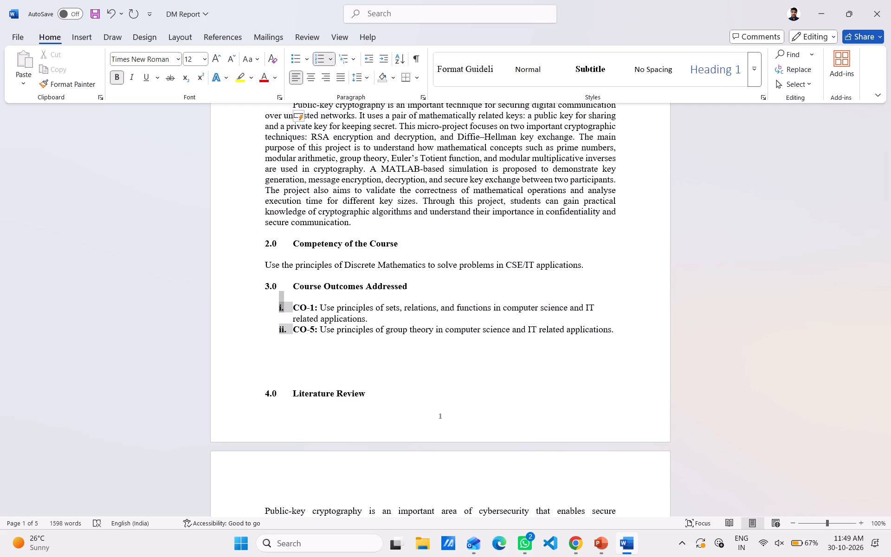
key("Down")
key("Down")
key("Down")
key("Down")
key("Down")
key("Down")
key("Down")
Delete the extra blank lines between the CO-5 item and the 4.0 Literature Review heading, pulling the review text up onto page 1.
left_click(282, 346)
key("Delete")
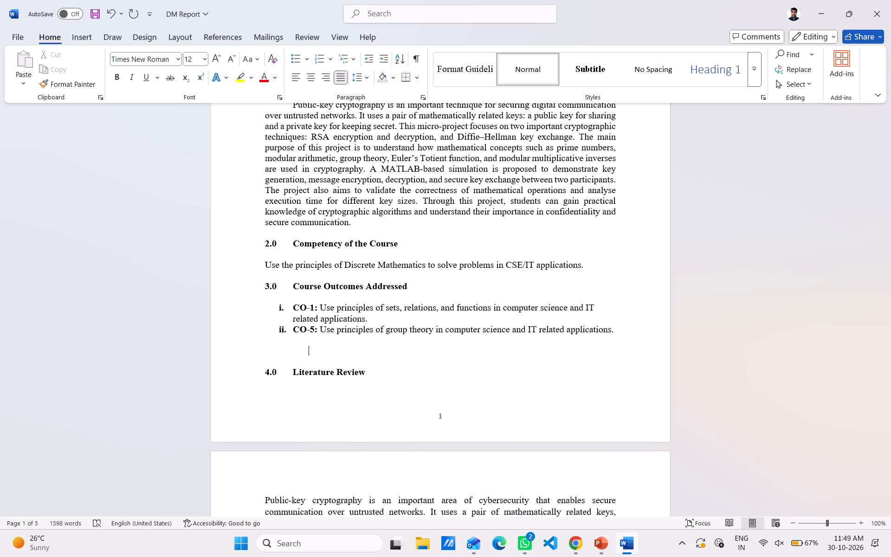
key("Delete")
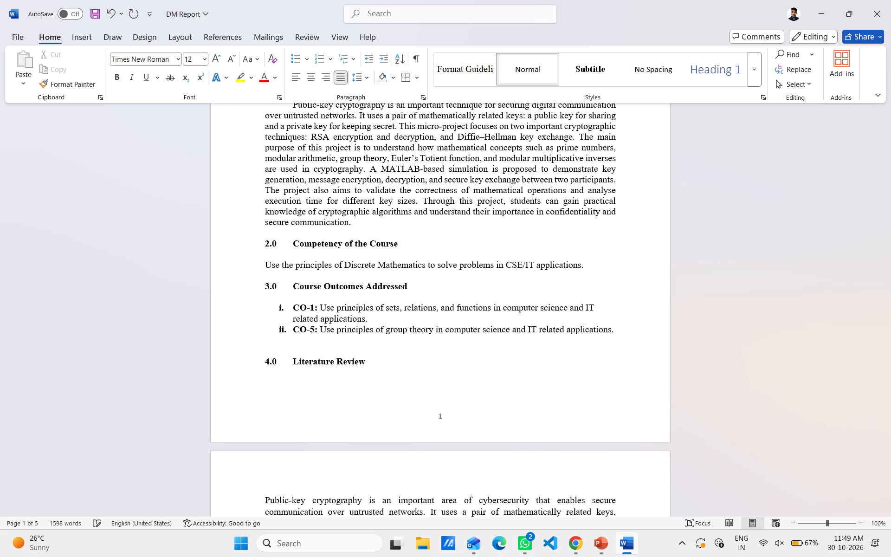
key("Delete")
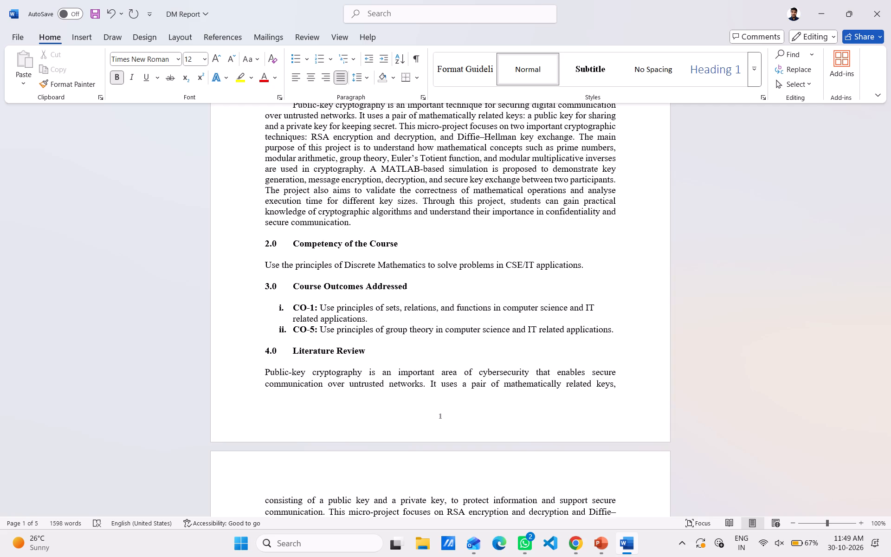
Check how the Literature Review text flows across pages 1 and 2 and how its paragraphs are spaced.
left_click(266, 370)
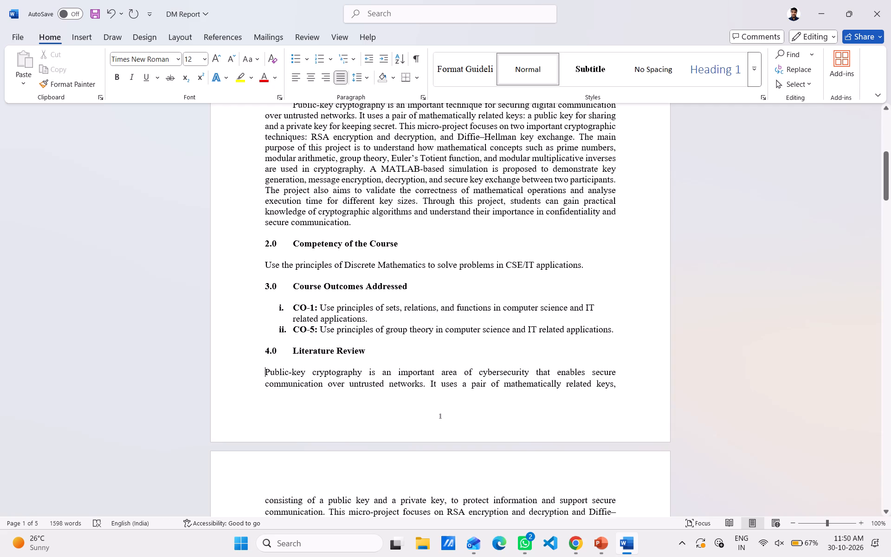
key("Down")
key("Down")
key("Down")
key("Down")
key("Down")
key("Down")
key("Down")
key("Down")
key("Down")
key("Down")
key("Down")
key("Down")
key("Down")
key("Down")
key("Down")
key("Down")
key("Down")
key("Down")
key("Down")
key("Down")
key("Down")
key("Down")
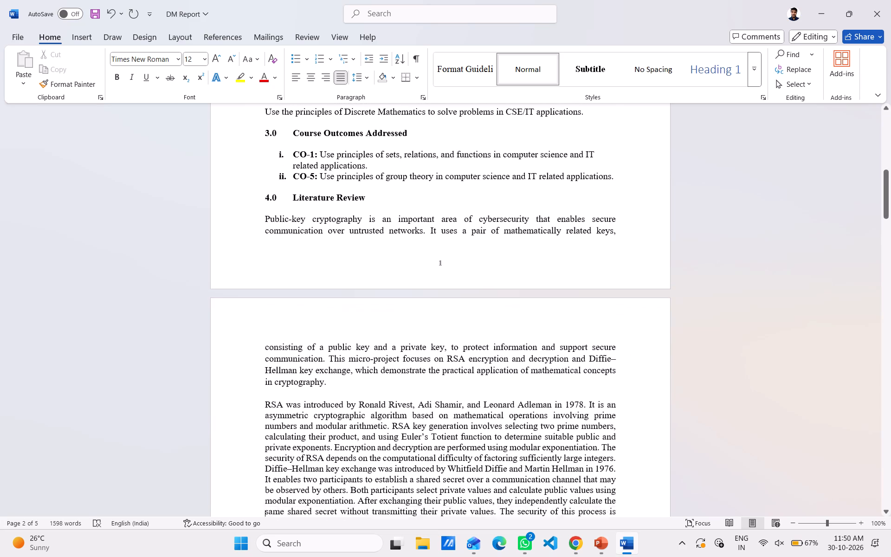
key("Up")
key("Up")
key("Up")
key("Up")
key("Up")
key("Up")
key("Up")
key("Up")
key("Up")
key("Up")
key("Up")
key("Up")
key("Up")
key("Up")
key("Up")
key("Up")
key("Up")
key("Up")
key("Up")
key("Up")
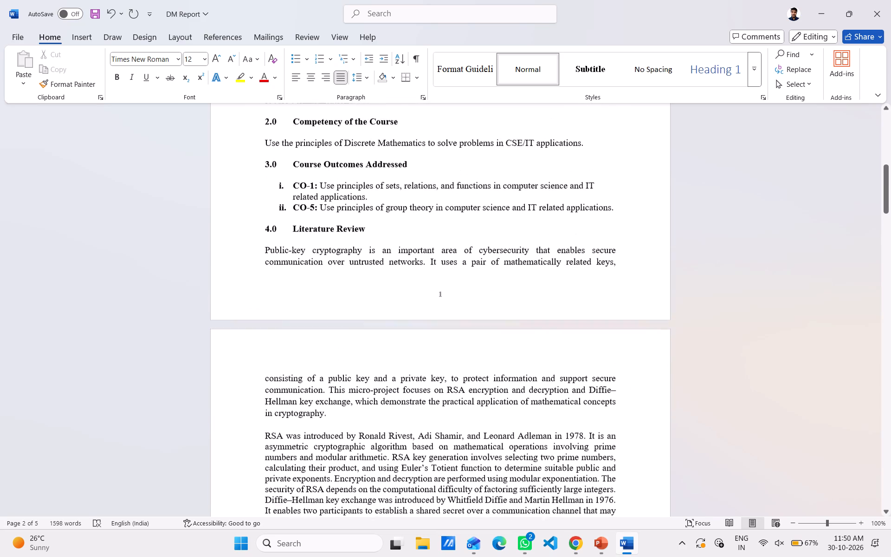
key("Down")
key("Down")
key("Down")
key("Down")
key("Down")
key("Down")
key("Down")
key("Down")
key("Down")
key("Down")
key("Down")
key("Down")
key("Down")
key("Down")
key("Down")
key("Down")
key("Down")
key("Down")
key("Down")
key("Down")
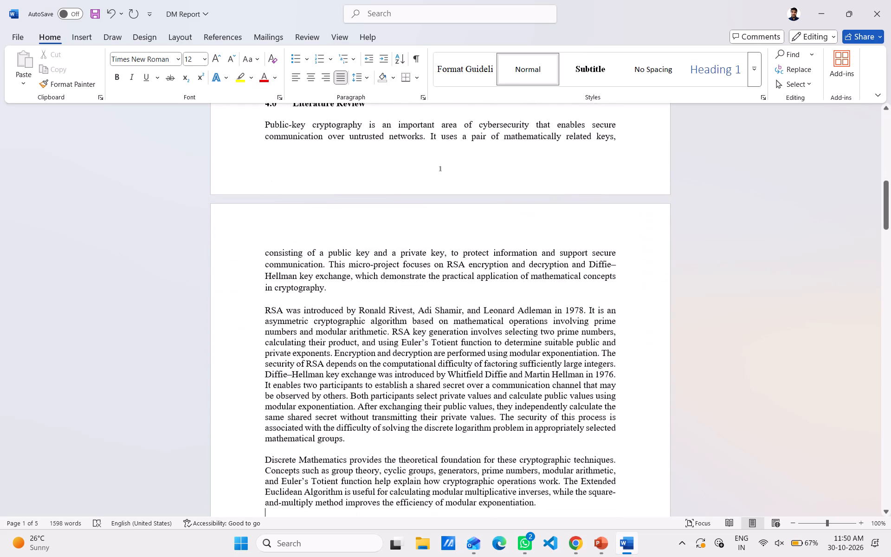
Examine the paragraph spacing and page flow of the 4.0 Literature Review down to the start of section 5.0.
key("Down")
key("Down")
key("Down")
key("Down")
key("Down")
key("Down")
key("Down")
key("Down")
key("Down")
key("Down")
key("Down")
key("Down")
key("Down")
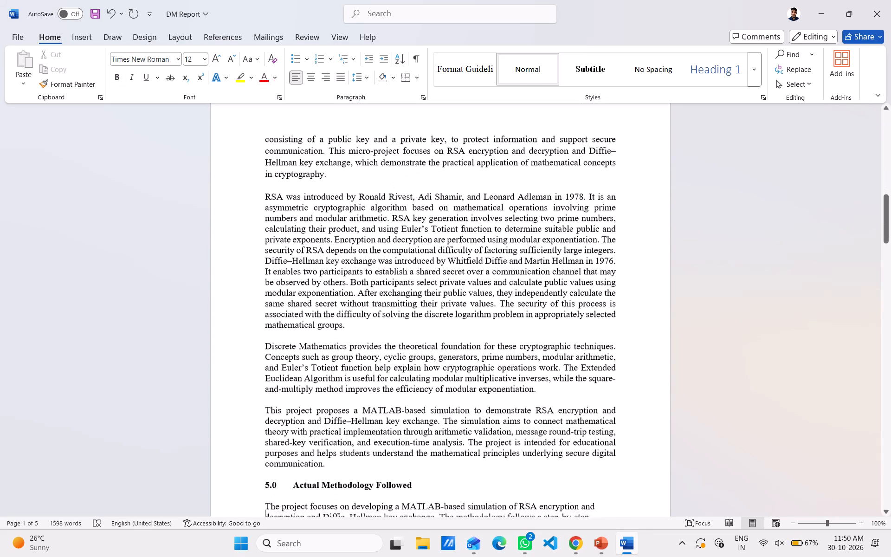
key("Up")
key("Up")
key("Up")
key("Up")
key("Up")
key("Up")
key("Up")
key("Up")
key("Up")
key("Up")
key("Up")
key("Up")
key("Up")
key("Up")
key("Up")
key("Up")
key("Up")
key("Up")
key("Up")
key("Up")
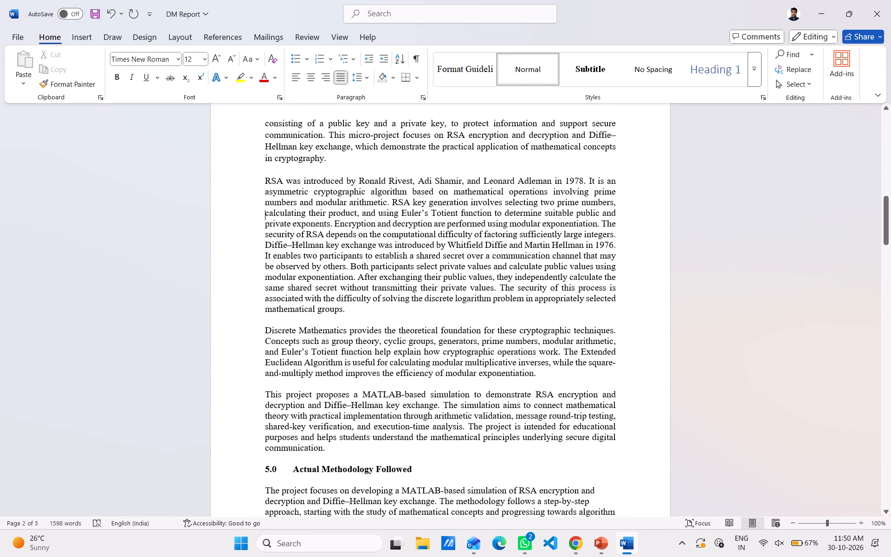
key("Down")
key("Down")
key("Down")
key("Down")
key("Down")
key("Down")
key("Down")
key("Down")
key("Down")
key("Down")
key("Down")
key("Down")
key("Down")
key("Down")
key("Down")
key("Down")
key("Down")
key("Down")
key("Down")
key("Down")
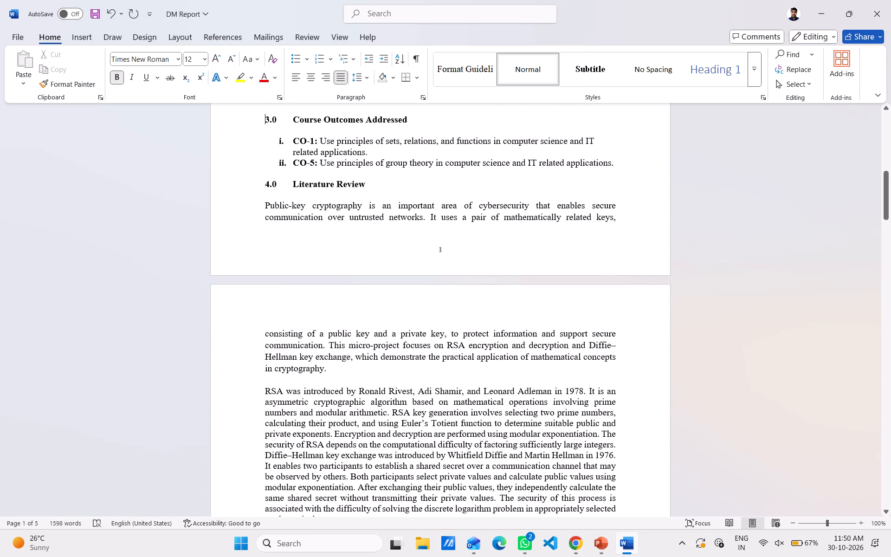
key("Down")
key("Down")
key("Down")
key("Down")
key("Down")
key("Down")
key("Down")
key("Down")
key("Down")
key("Down")
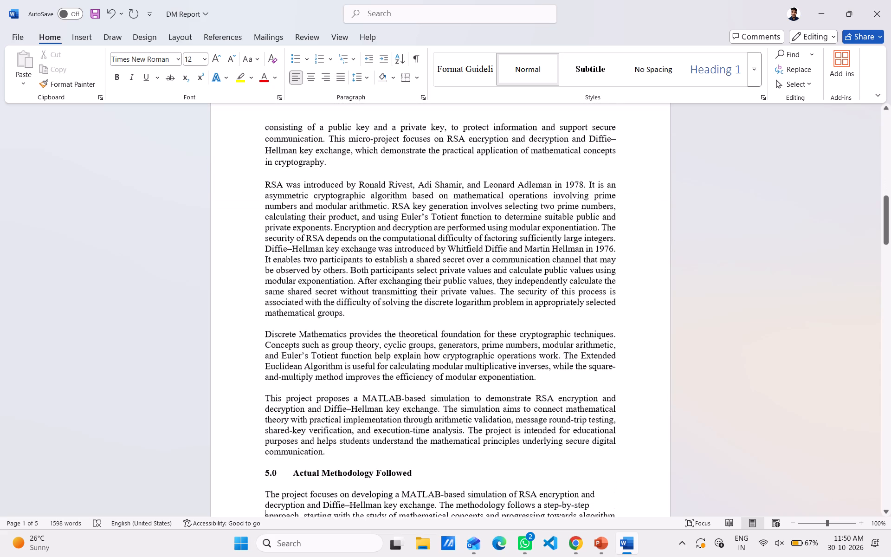
Examine the layout of section 5.0 Actual Methodology Followed, from Step 1 through Step 7, across pages 2 and 3.
key("Down")
key("Down")
key("Down")
key("Down")
key("Down")
key("Down")
key("Down")
key("Down")
key("Down")
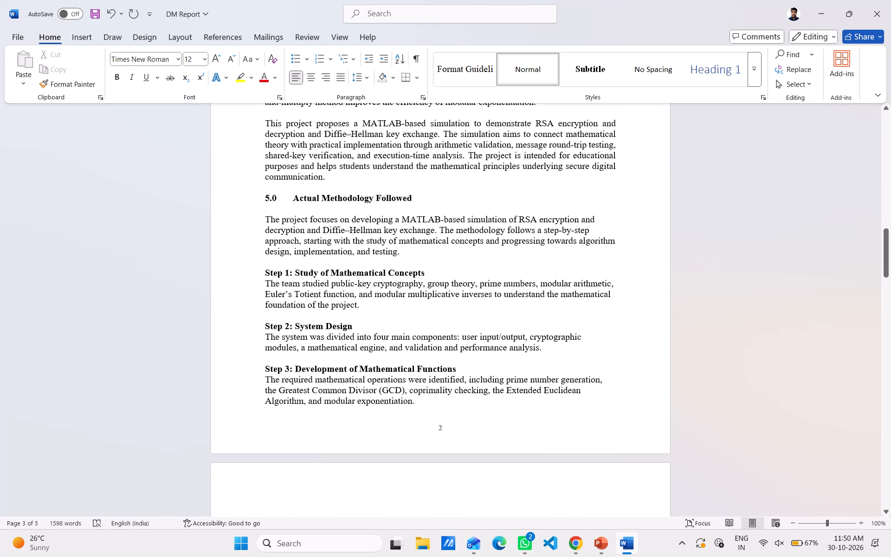
key("Down")
key("Down")
key("Down")
key("Down")
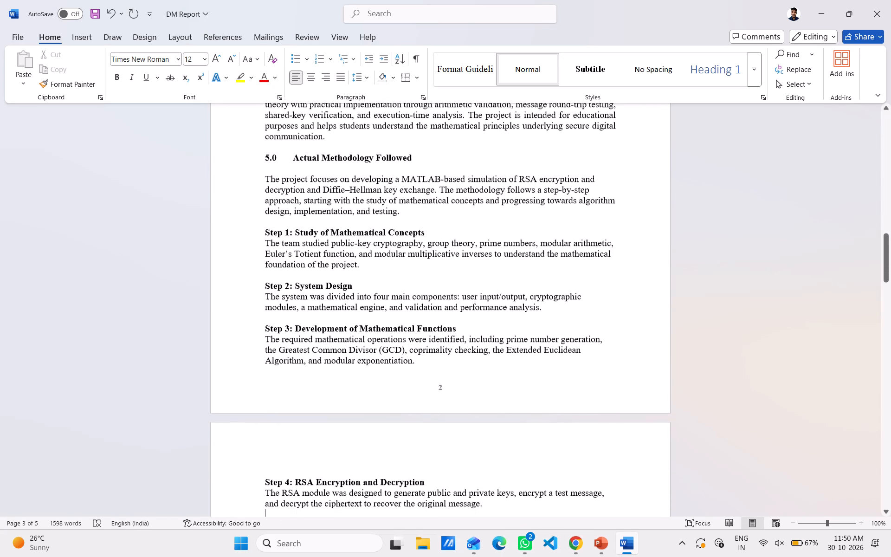
key("Down")
key("Down")
key("Down")
key("Down")
key("Down")
key("Down")
key("Down")
key("Down")
key("Down")
key("Down")
key("Down")
key("Down")
key("Down")
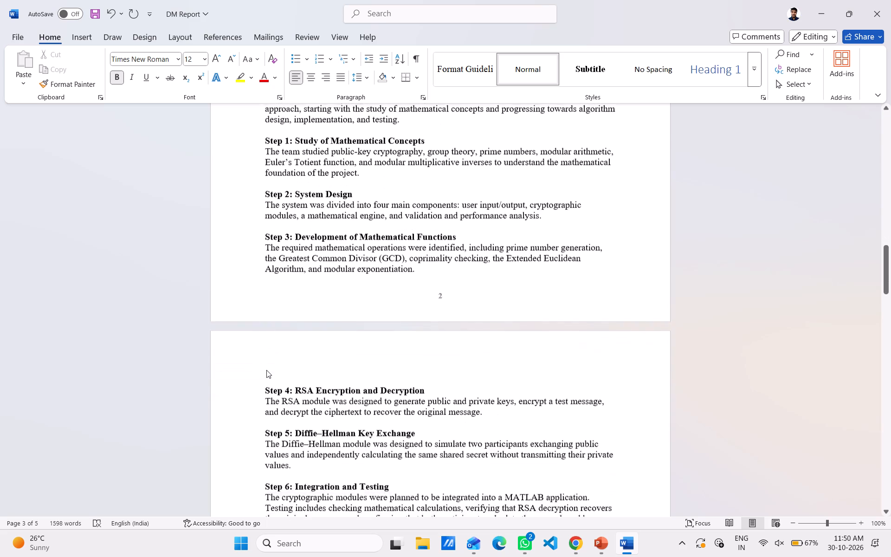
key("Down")
key("Down")
key("Down")
key("Down")
key("Down")
key("Down")
key("Down")
key("Down")
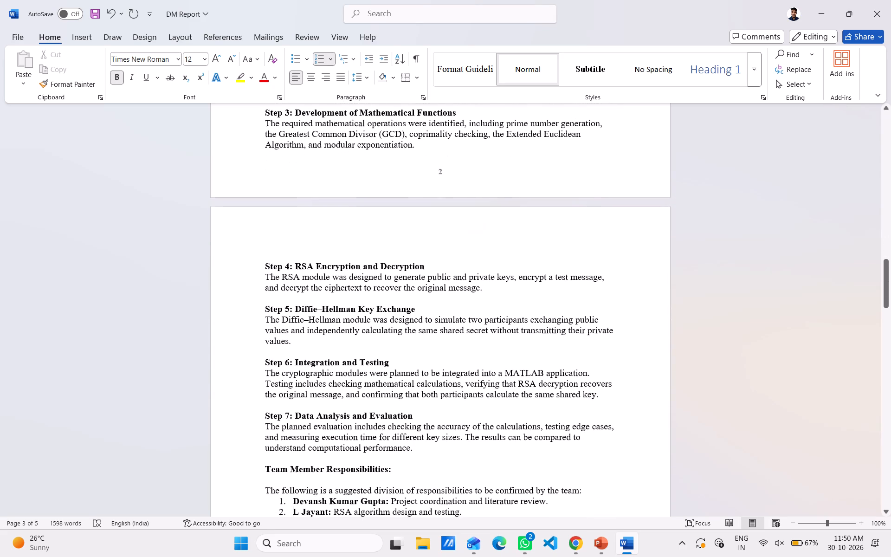
Check the layout of the Team Member Responsibilities list and the closing methodology paragraph on page 3.
key("Down")
key("Down")
key("Down")
key("Down")
key("Down")
key("Down")
key("Down")
key("Down")
key("Down")
key("Down")
key("Down")
key("Down")
key("Down")
key("Down")
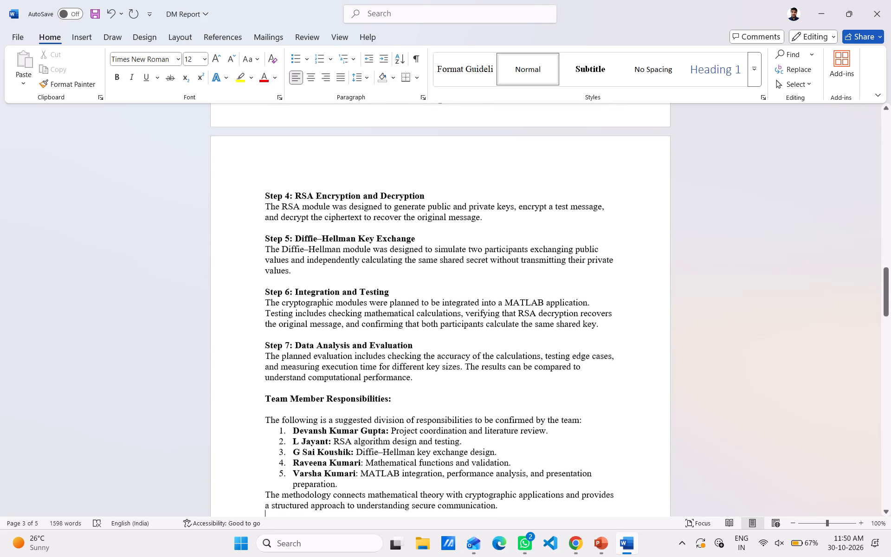
key("Down")
key("Down")
key("Down")
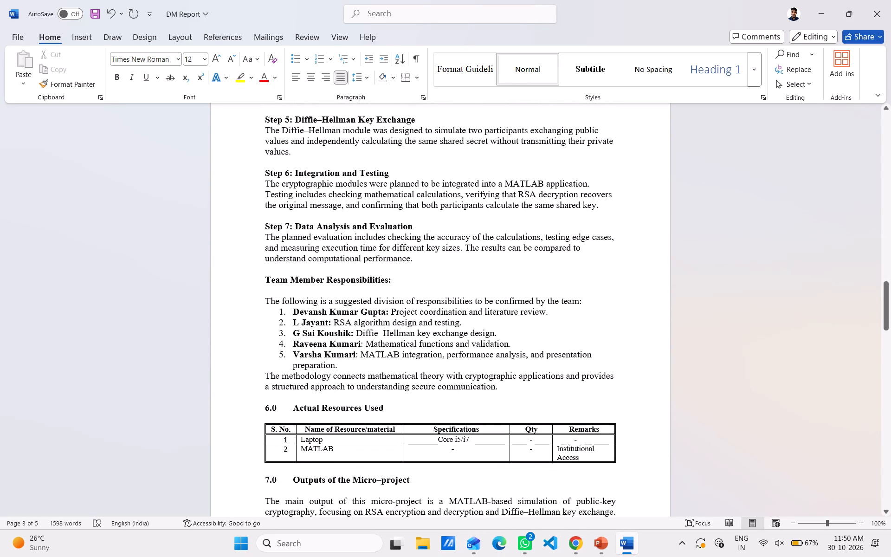
Inspect the 6.0 Actual Resources Used table, including the Specifications cell of the MATLAB row.
key("Down")
key("Down")
key("Down")
key("Down")
key("Down")
key("Down")
key("Down")
key("Down")
key("Down")
key("Down")
key("Down")
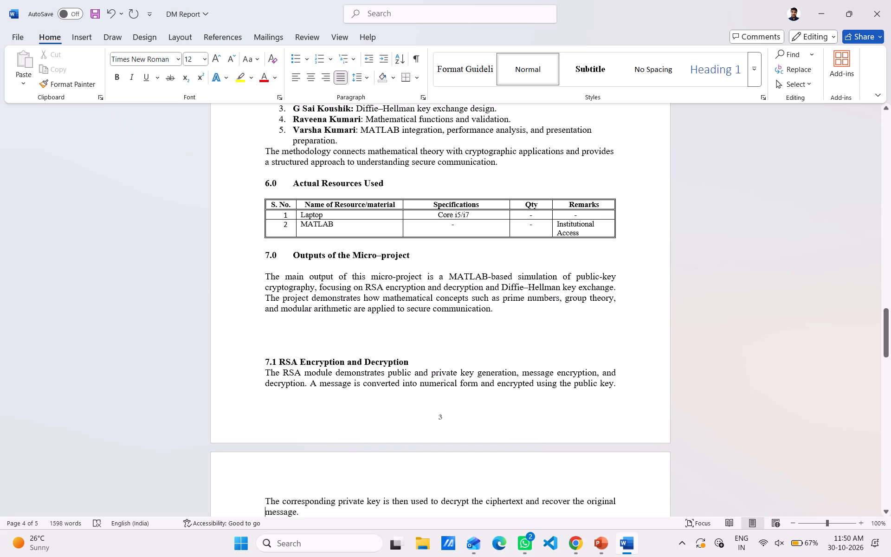
left_click(453, 225)
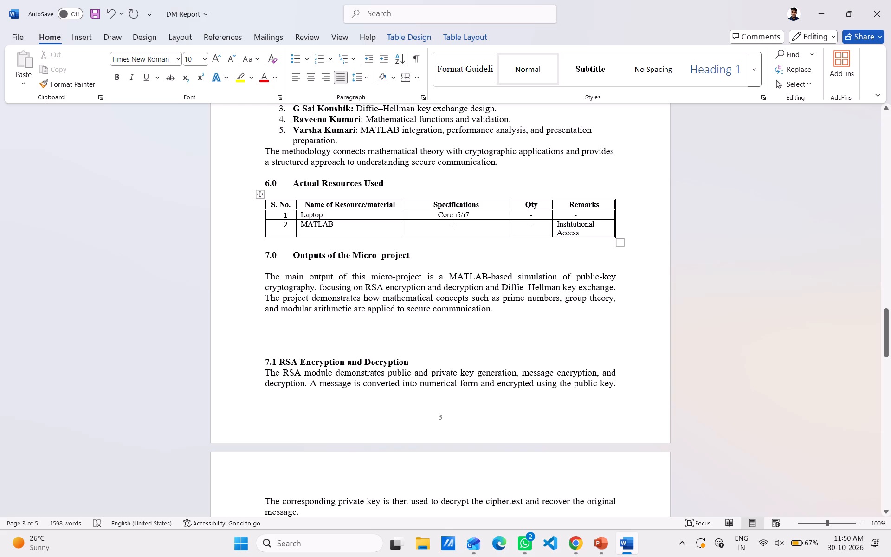
left_click(440, 219)
Examine the blank lines around the 7.0 Outputs of the Micro-project text and the 7.1 section's flow onto page 4.
left_click(296, 262)
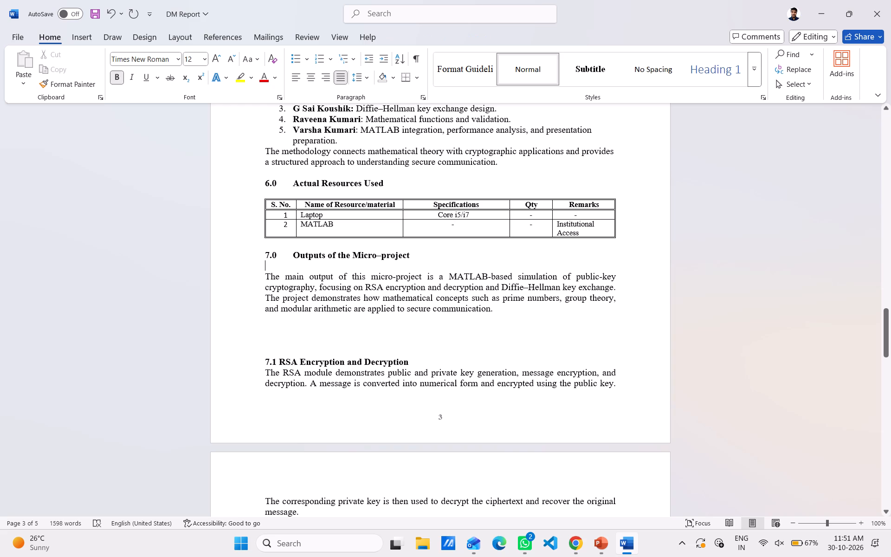
key("Down")
key("Down")
key("Down")
key("Down")
key("Down")
key("Down")
key("Down")
key("Down")
key("Down")
key("Down")
key("Down")
key("Down")
key("Down")
left_click(279, 329)
key("Down")
key("Down")
key("Down")
key("Down")
key("Down")
key("Down")
key("Down")
key("Down")
key("Down")
key("Down")
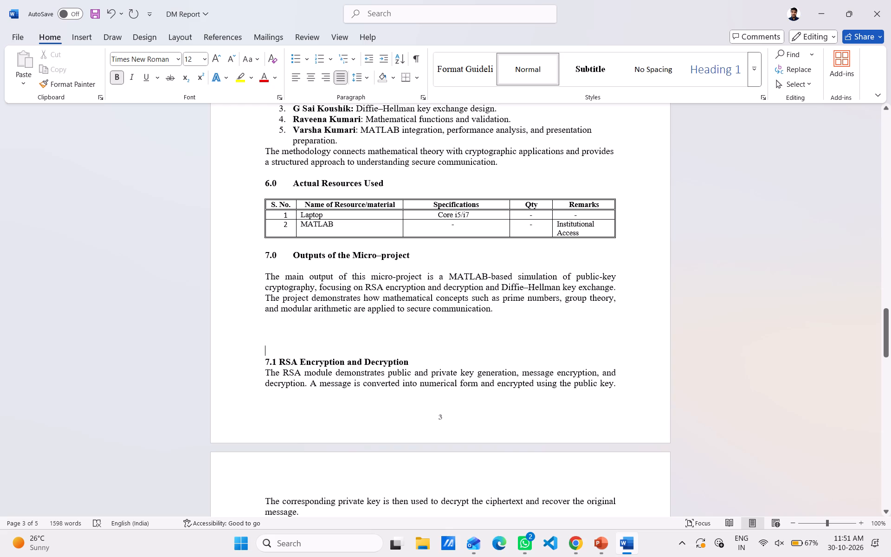
key("Down")
key("Down")
key("Down")
key("Down")
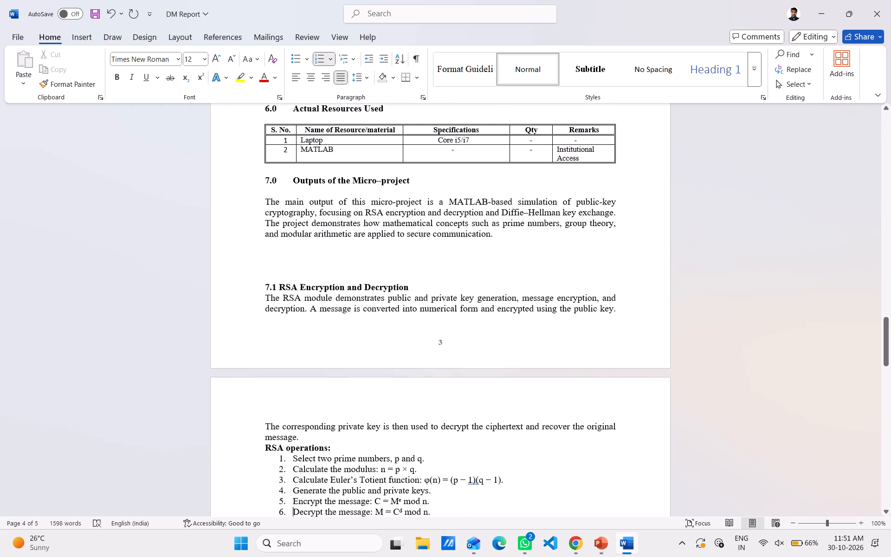
Delete the number 7.1 and its following space from the RSA Encryption and Decryption heading on page 3.
left_click(278, 287)
key("BackSpace")
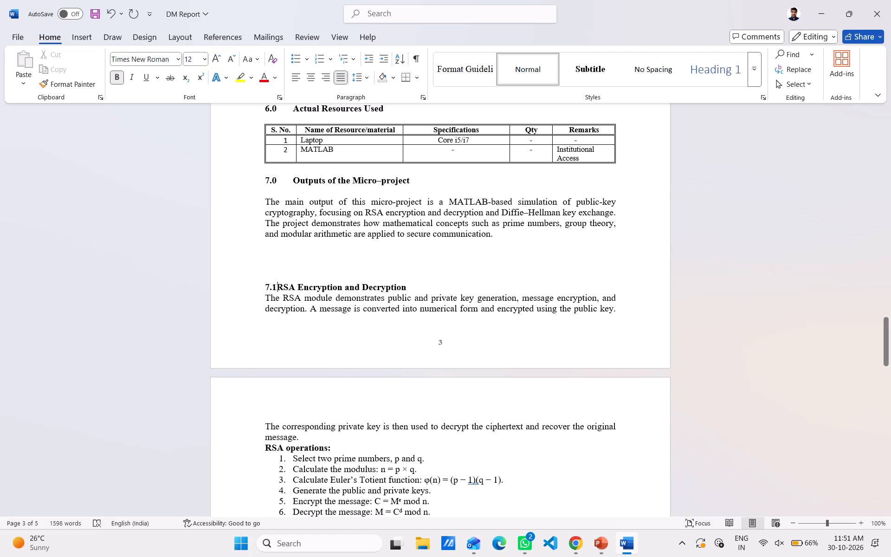
key("BackSpace")
key("BackSpace")
key("BackSpace")
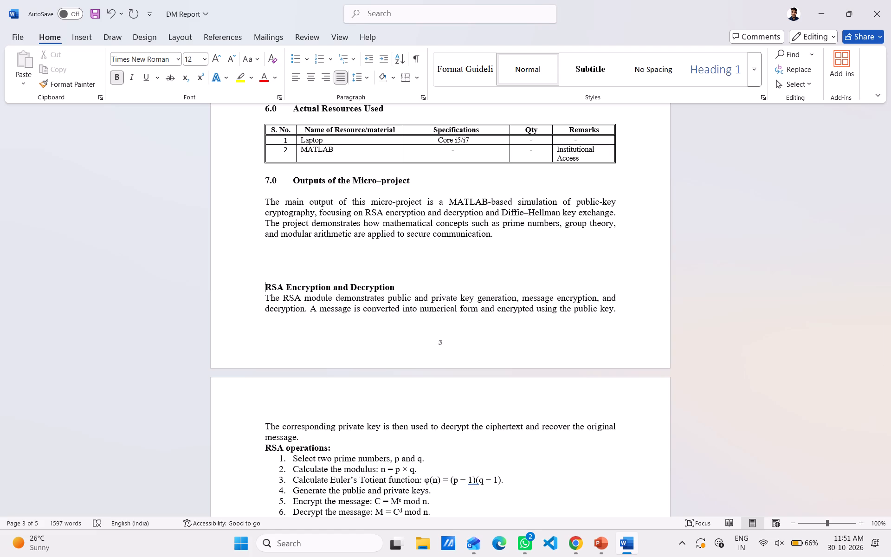
Check the layout of the RSA operations list and the 7.2 Diffie–Hellman Key Exchange section on page 4.
key("Down")
key("Down")
key("Down")
key("Down")
key("Down")
key("Down")
key("Down")
key("Down")
key("Down")
key("Down")
key("Down")
key("Down")
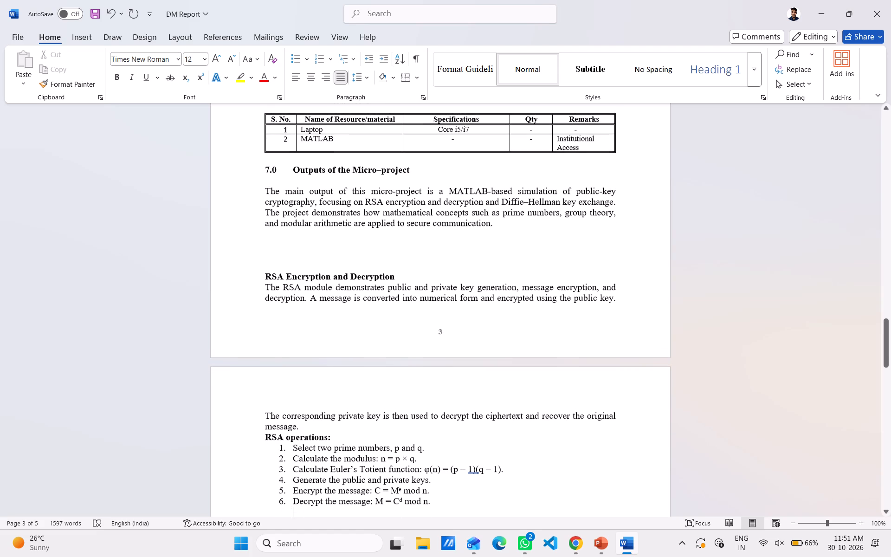
key("Down")
key("Down")
key("Down")
key("Down")
key("Down")
key("Down")
key("Down")
key("Down")
key("Down")
key("Down")
key("Down")
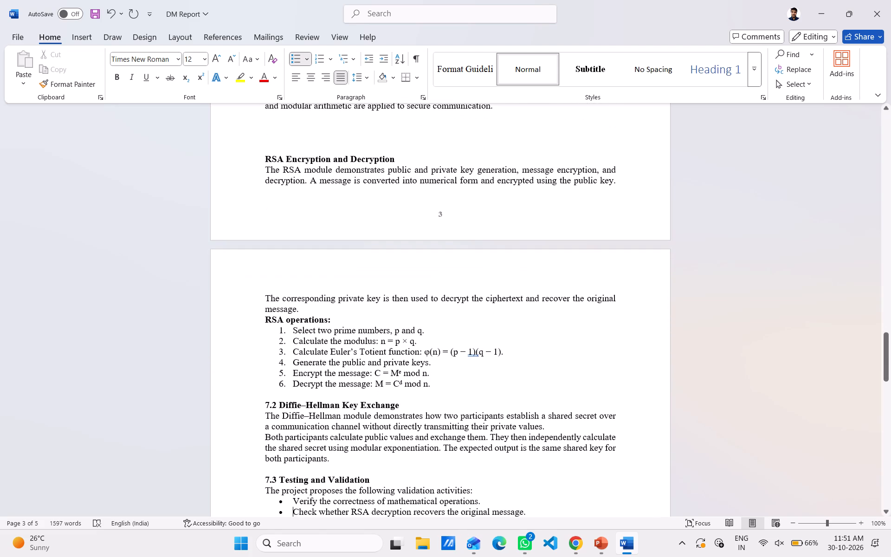
Examine the headings and spacing of sections 7.3 Testing and Validation, 7.4 Findings and 7.5 Limitations down to the 8.0 heading.
key("Down")
key("Down")
key("Down")
key("Down")
key("Down")
key("Down")
key("Down")
key("Down")
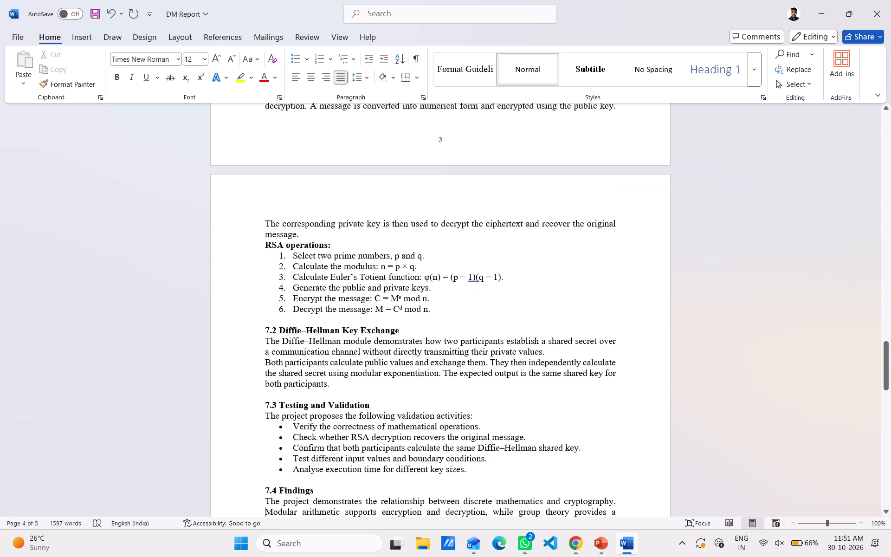
key("Down")
key("Down")
key("Down")
key("Down")
key("Down")
key("Down")
key("Down")
key("Down")
key("Down")
key("Down")
key("Down")
key("Down")
key("Down")
key("Down")
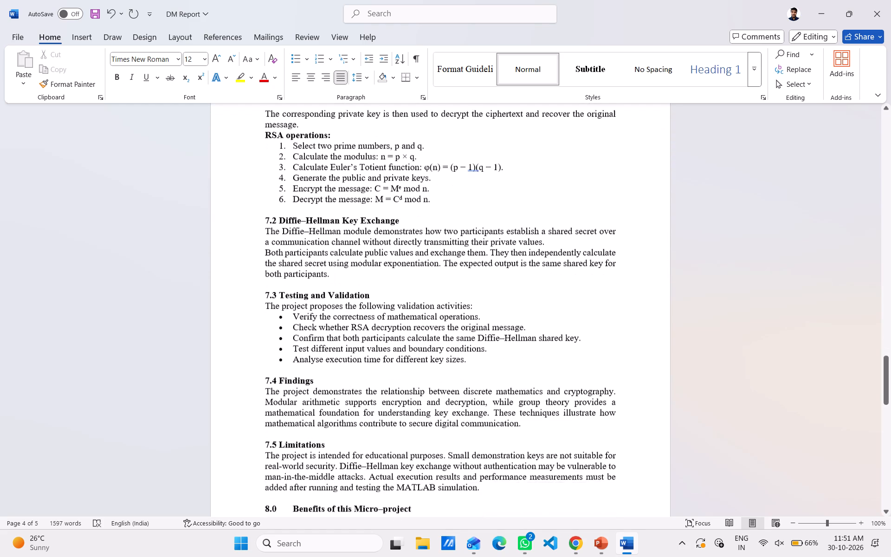
key("Down")
Return to the RSA Encryption and Decryption section and recheck how its paragraph flows from page 3 onto page 4.
key("Up")
key("Up")
key("Up")
key("Up")
key("Up")
key("Up")
key("Up")
key("Up")
key("Up")
key("Up")
key("Up")
key("Up")
key("Up")
key("Up")
key("Up")
key("Up")
key("Up")
key("Up")
key("Up")
key("Up")
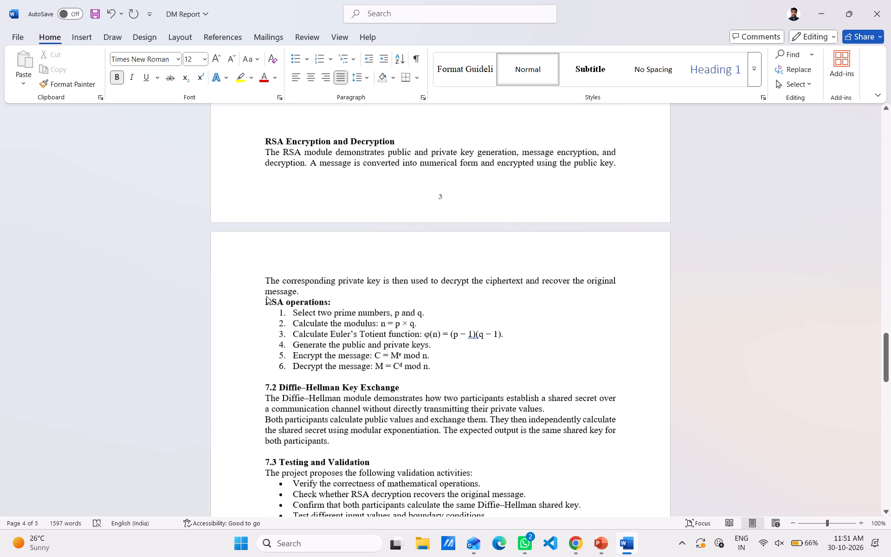
key("Down")
key("Down")
key("Down")
key("Down")
key("Down")
key("Down")
key("Down")
key("Down")
key("Down")
key("Down")
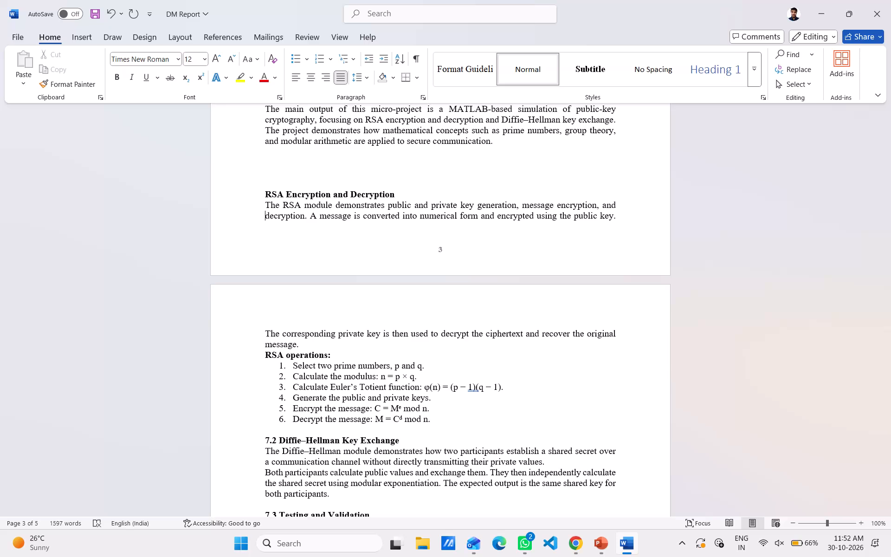
Review page 4 again from the RSA operations list through the 7.3 Testing and Validation bullets.
key("Down")
key("Down")
key("Down")
key("Down")
key("Down")
key("Down")
key("Down")
key("Down")
key("Down")
key("Down")
key("Down")
key("Down")
key("Down")
key("Down")
key("Down")
key("Down")
key("Down")
key("Down")
key("Down")
key("Down")
key("Down")
key("Down")
key("Down")
key("Down")
key("Down")
key("Down")
key("Down")
key("Down")
key("Down")
key("Down")
key("Down")
key("Down")
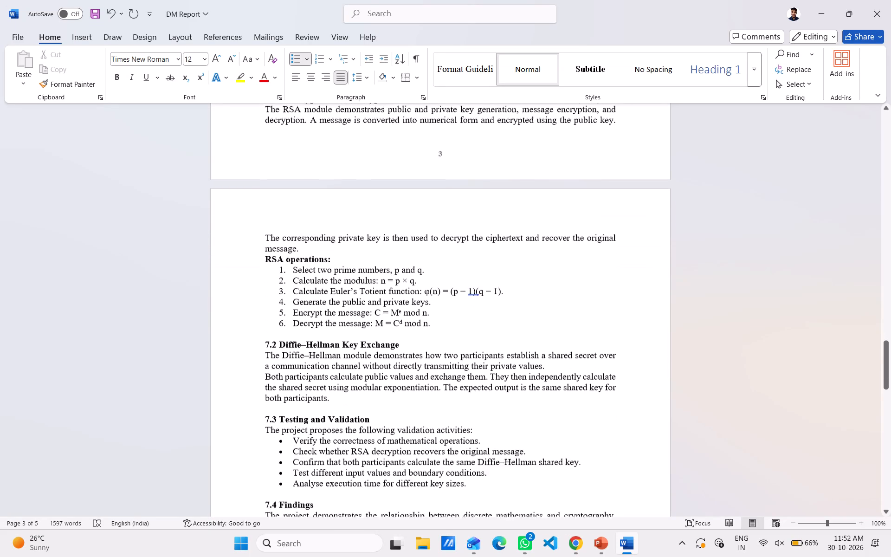
Review sections 7.4 Findings through 8.0 Benefits and the 9.0 heading's flow onto page 5.
key("Down")
key("Down")
key("Down")
key("Down")
key("Down")
key("Down")
key("Down")
key("Down")
key("Down")
key("Down")
key("Down")
key("Down")
key("Down")
key("Down")
key("Down")
key("Down")
key("Down")
key("Down")
key("Down")
key("Down")
key("Down")
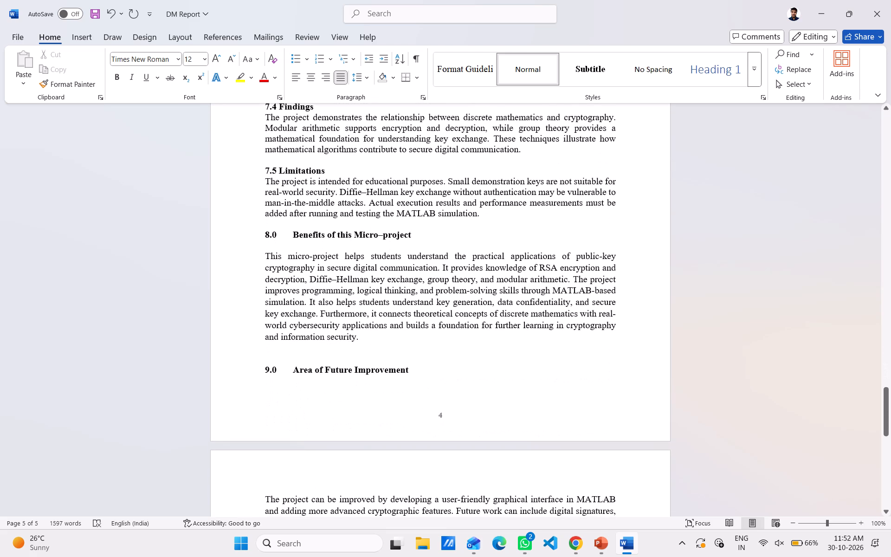
Inspect the text formatting of the 8.0 Benefits of this Micro–project paragraph from its start to its end.
left_click(263, 254)
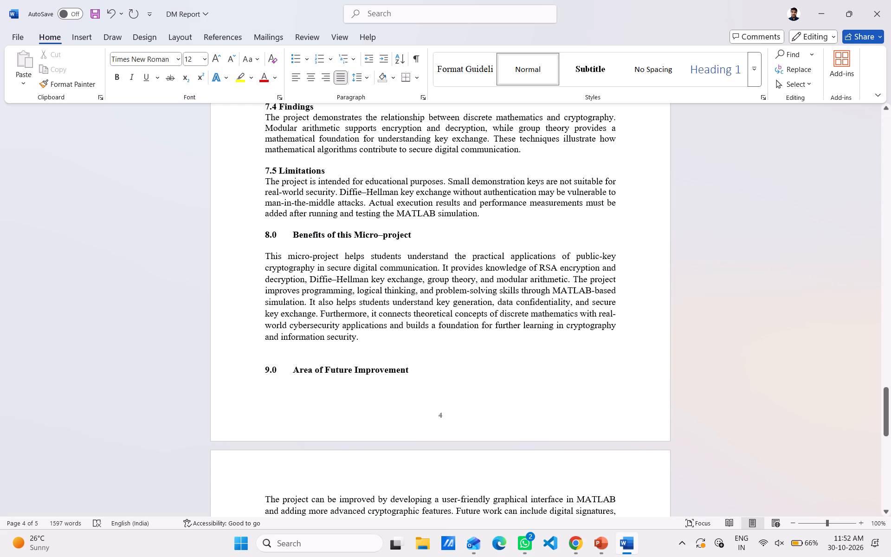
left_click(273, 258)
left_click_drag(266, 253, 354, 337)
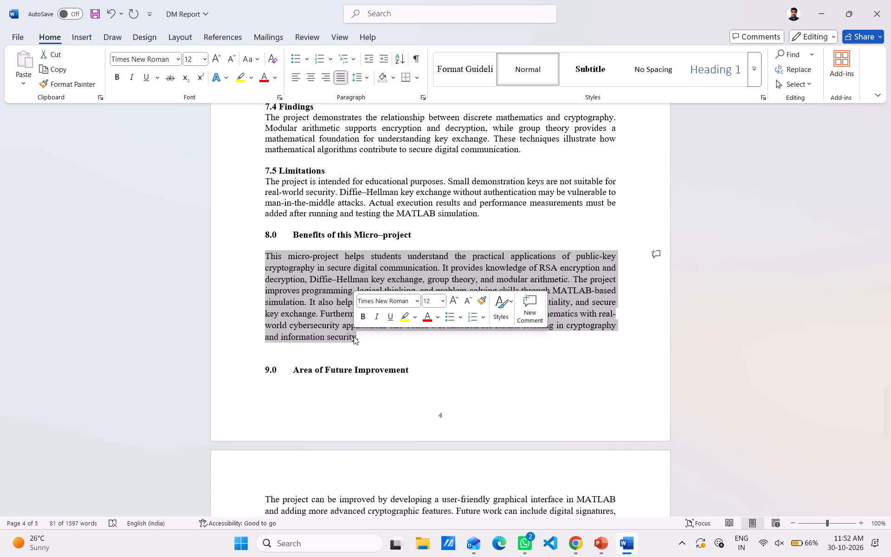
left_click(314, 307)
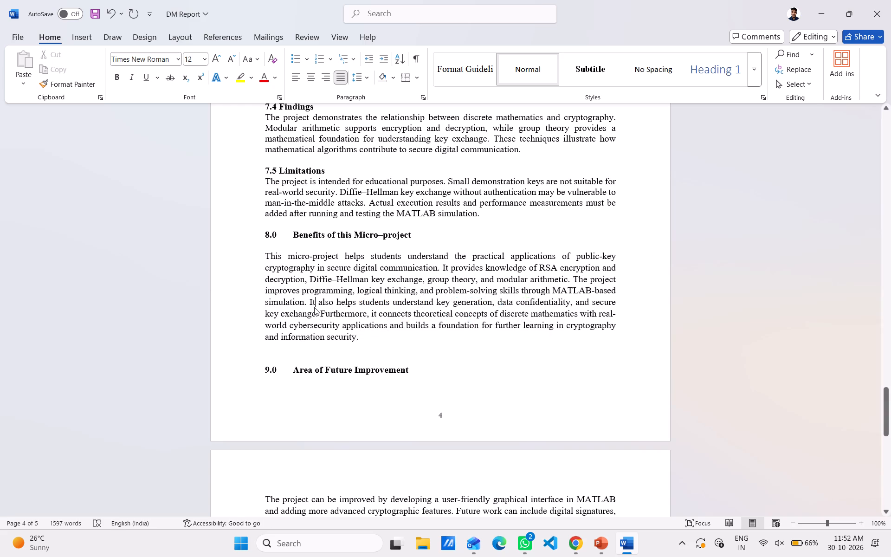
left_click(266, 255)
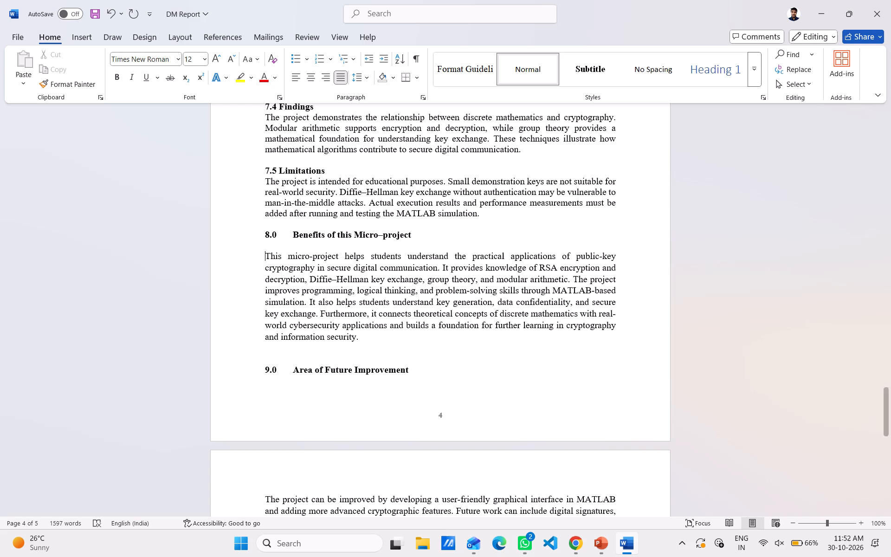
left_click(362, 337)
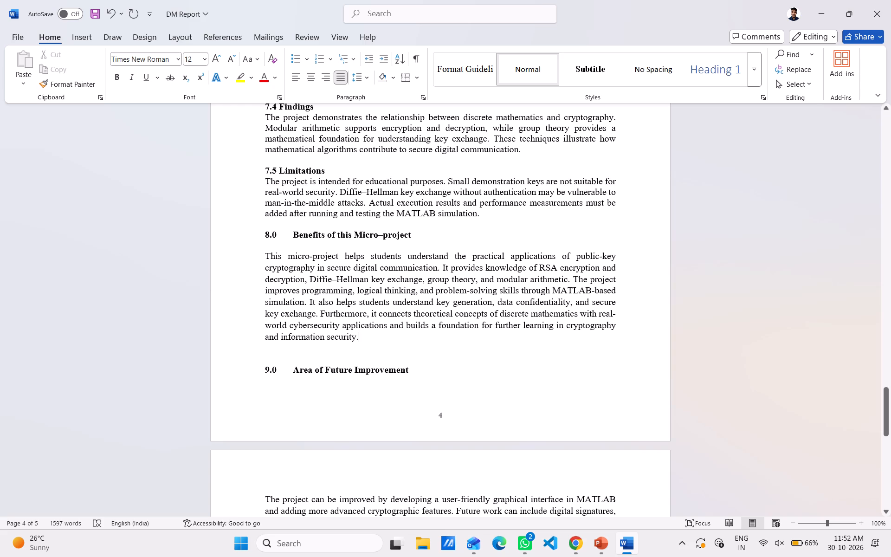
Examine the 9.0 Area of Future Improvement heading and paragraph across pages 4 and 5, down to the 10.0 References section.
key("Down")
key("Down")
key("Down")
key("Down")
key("Down")
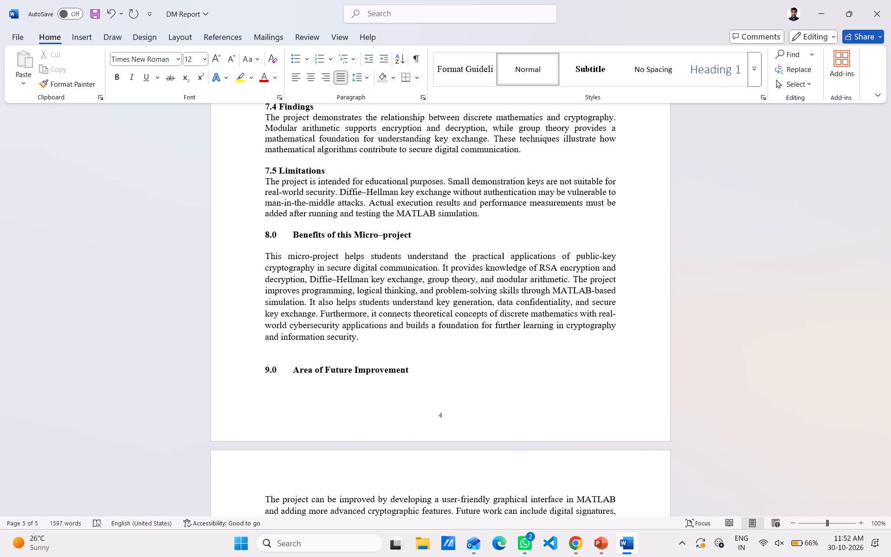
key("Down")
key("Down")
key("Down")
key("Down")
key("Down")
key("Down")
key("Down")
key("Down")
key("Down")
key("Down")
key("Down")
key("Down")
key("Down")
key("Down")
key("Down")
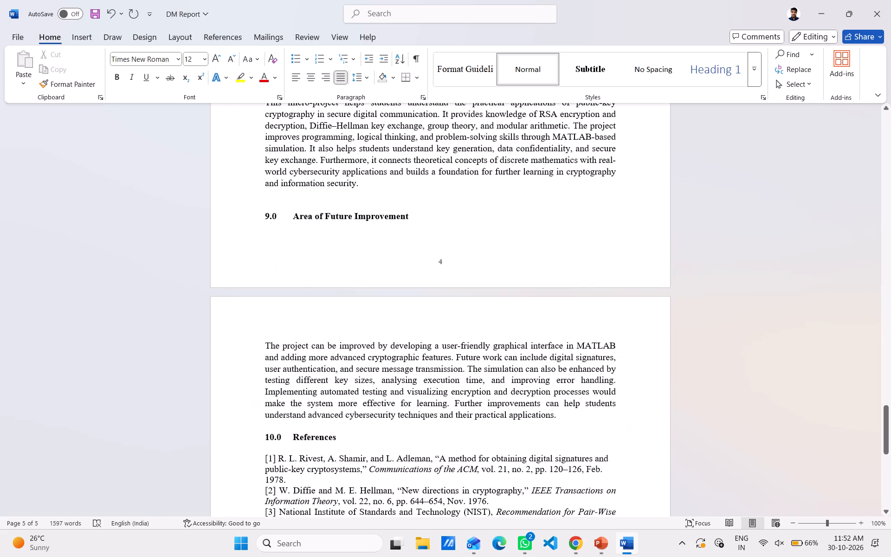
Examine the 9.0 Area of Future Improvement paragraph and the 10.0 References entries through to the document's end.
key("Down")
key("Down")
key("Down")
key("Down")
key("Down")
key("Down")
key("Down")
key("Down")
key("Down")
key("Down")
key("Down")
key("Down")
key("Down")
key("Down")
key("Down")
key("Down")
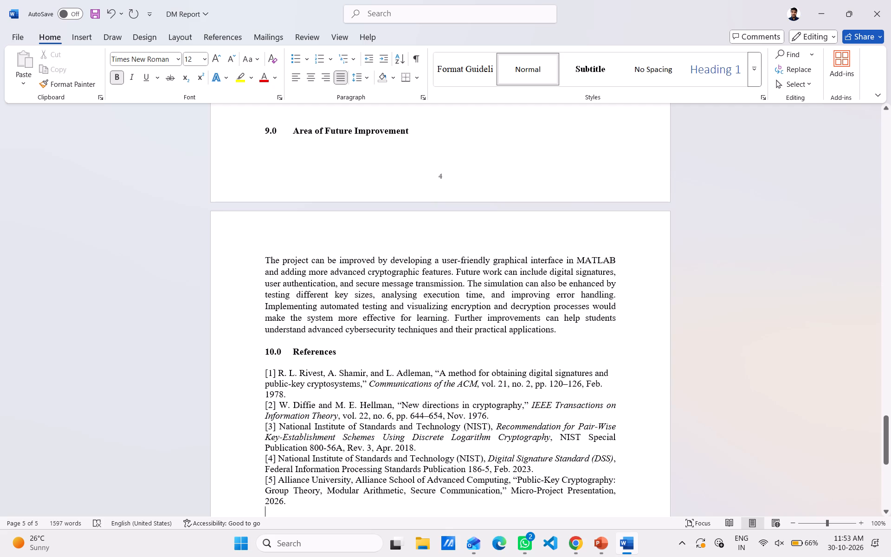
left_click(300, 363)
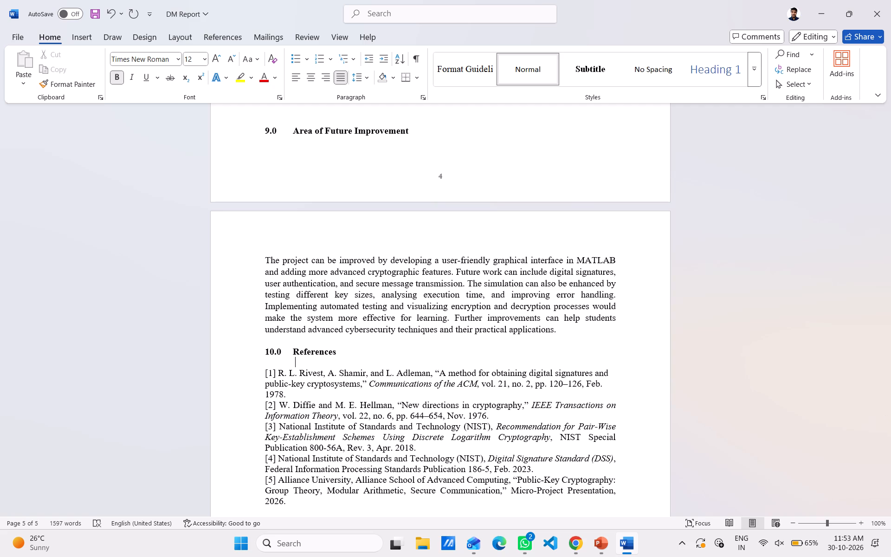
Search the computer for "dm propo" and open the Word version of the DM micro-project proposal.
left_click(333, 544)
type("dm propo")
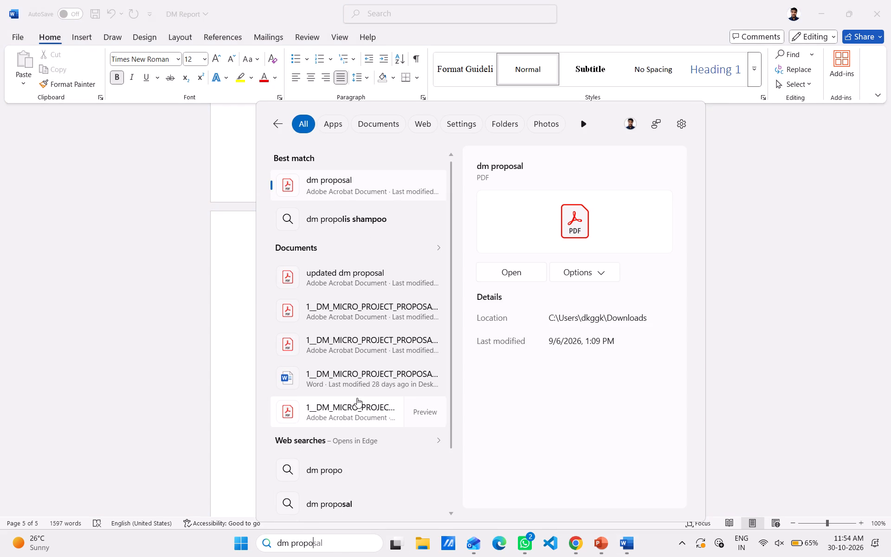
left_click(359, 380)
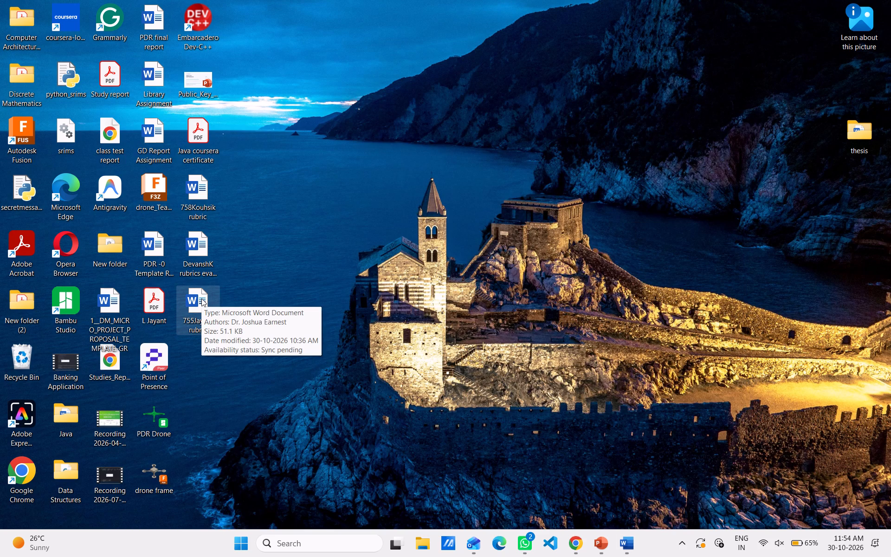
Open the student's rubrics evaluation sheet from the desktop, review it from the header to the signature lines, and close it.
left_click(203, 266)
double_click(203, 266)
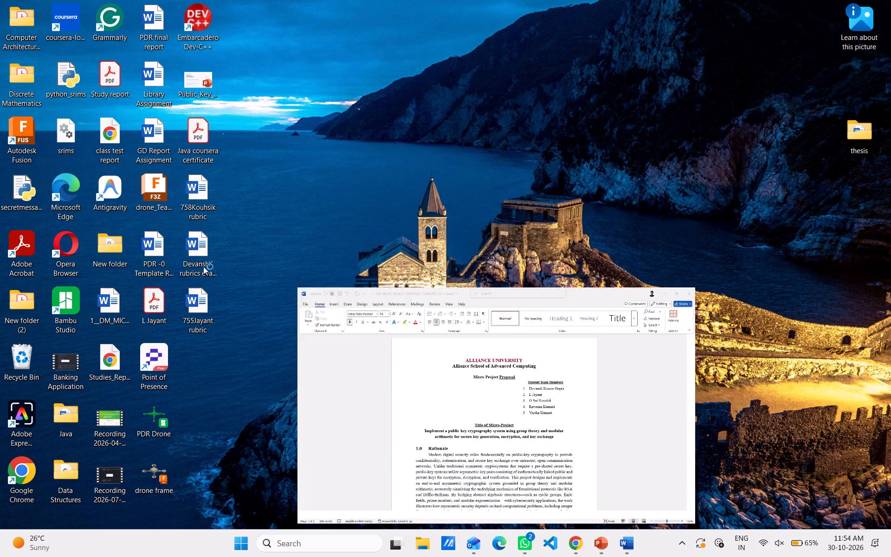
scroll(490, 337, "down", 10)
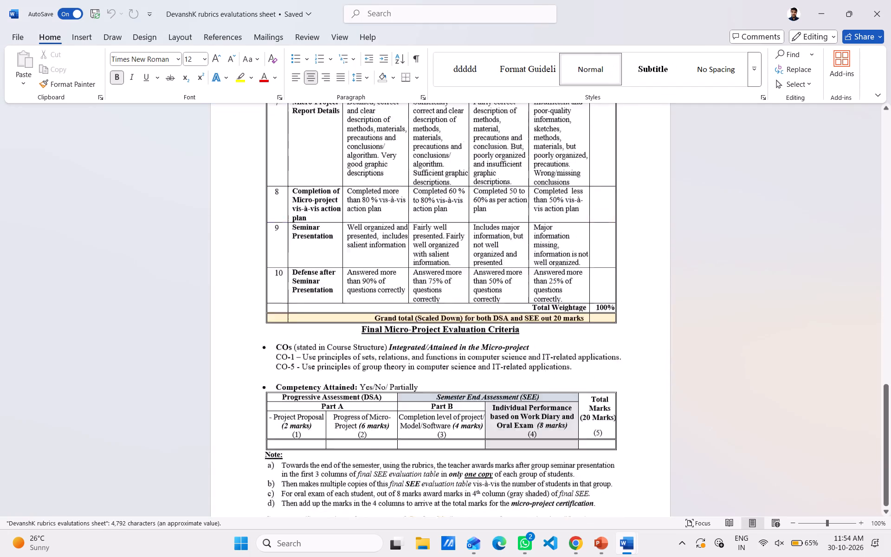
scroll(490, 337, "down", 6)
scroll(490, 337, "up", 20)
scroll(490, 337, "up", 20)
scroll(490, 337, "up", 20)
scroll(890, 0, "up", 1)
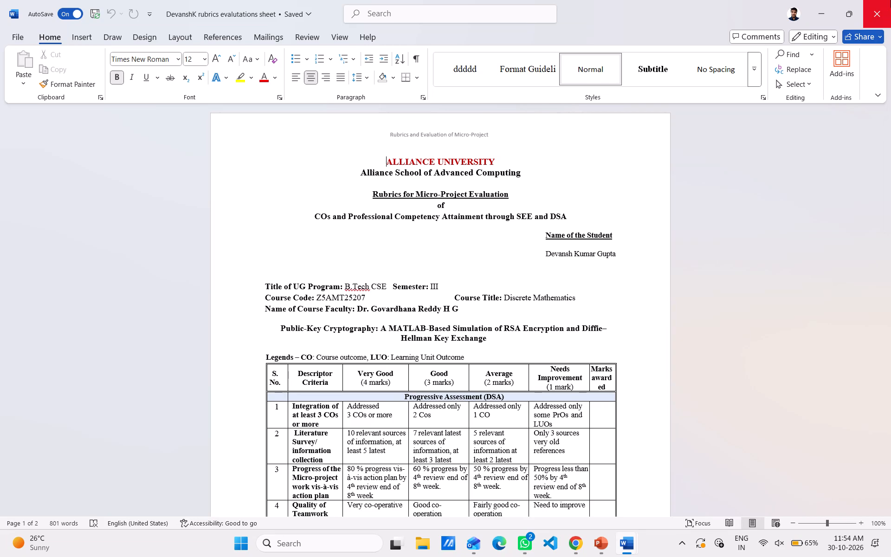
scroll(890, 0, "down", 2)
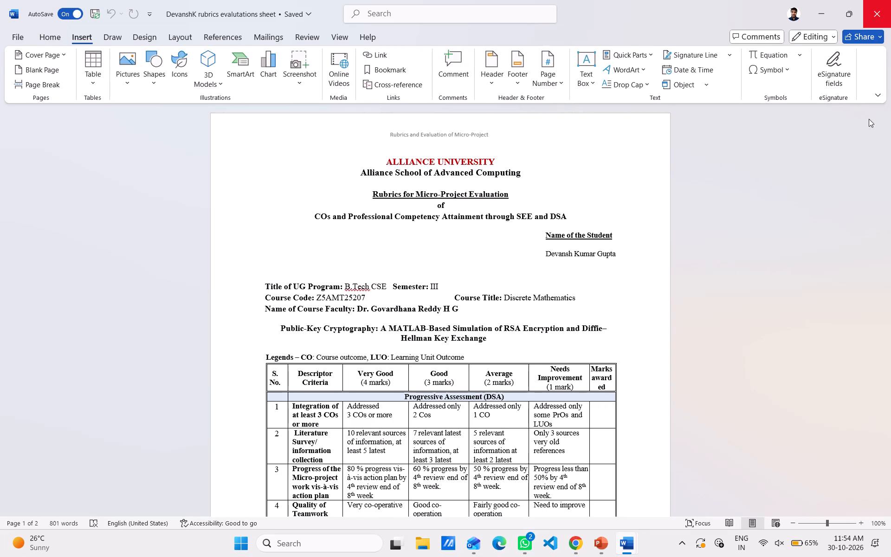
scroll(887, 161, "down", 1)
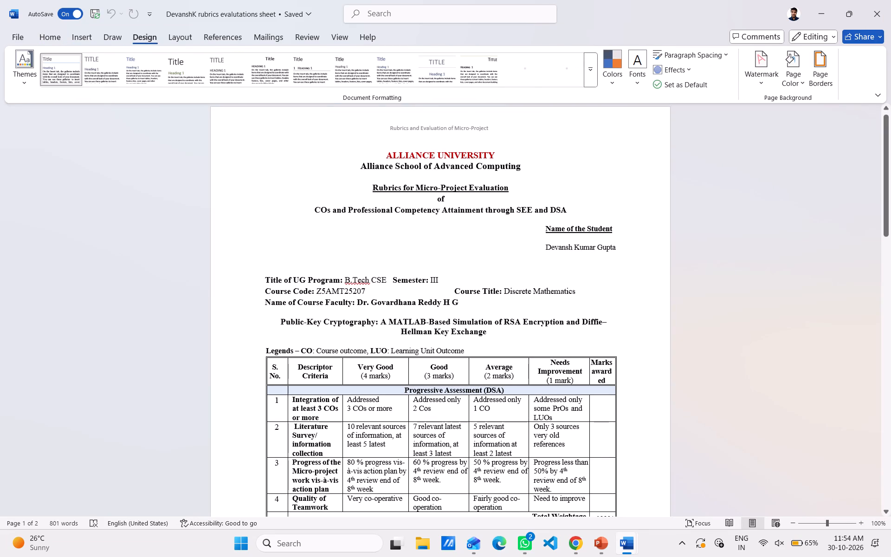
scroll(658, 227, "down", 2)
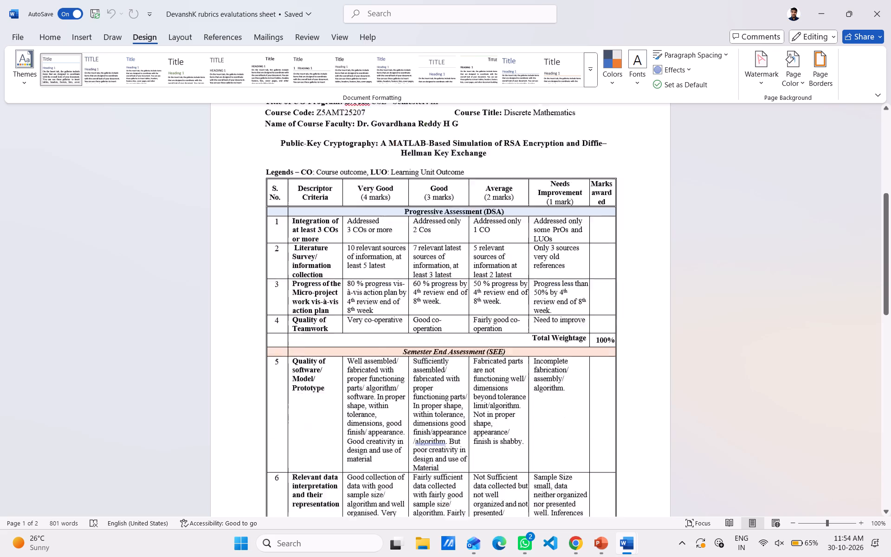
scroll(658, 227, "down", 6)
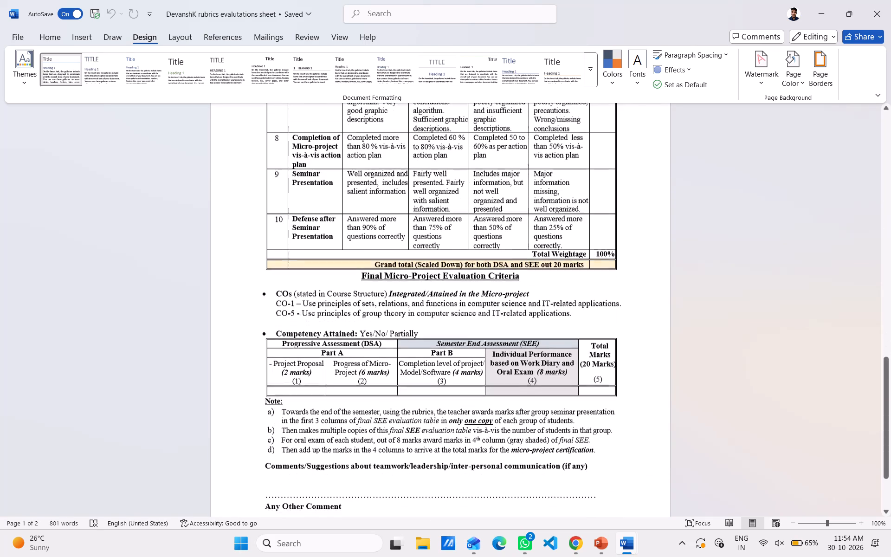
scroll(658, 227, "down", 2)
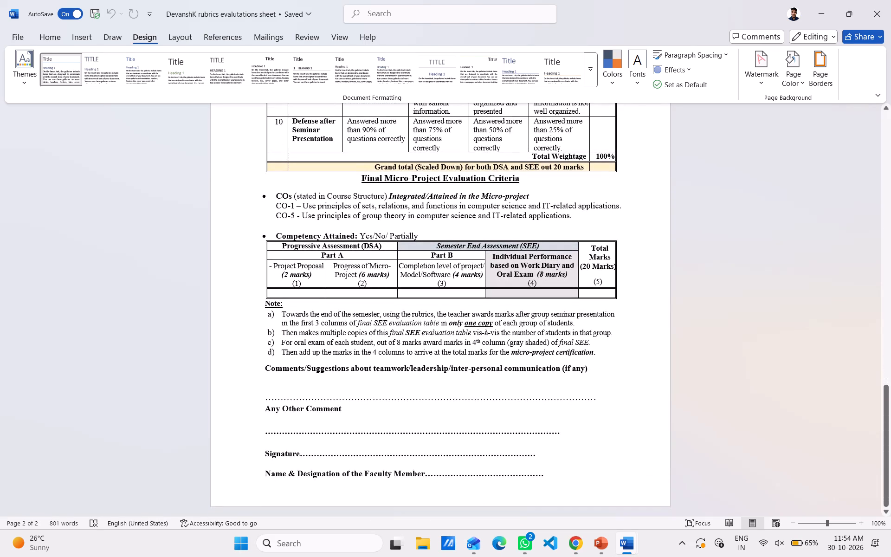
left_click(890, 0)
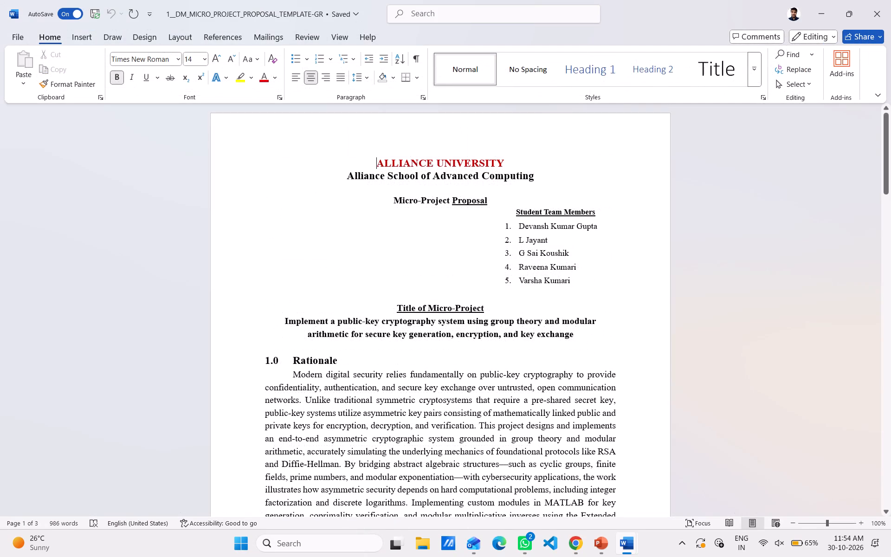
Review the micro-project proposal from its title page through the 5.0 Tentative Resources Required table.
scroll(578, 367, "up", 3, "ctrl")
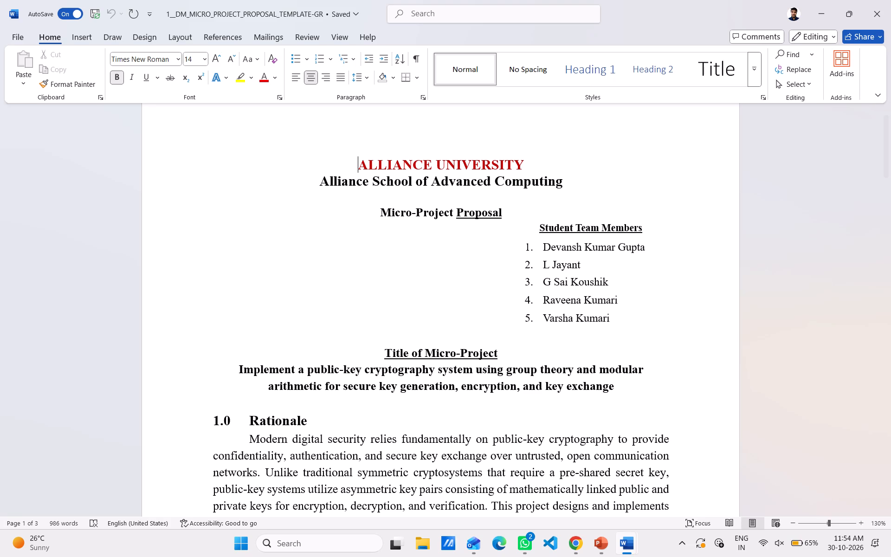
scroll(578, 367, "down", 2)
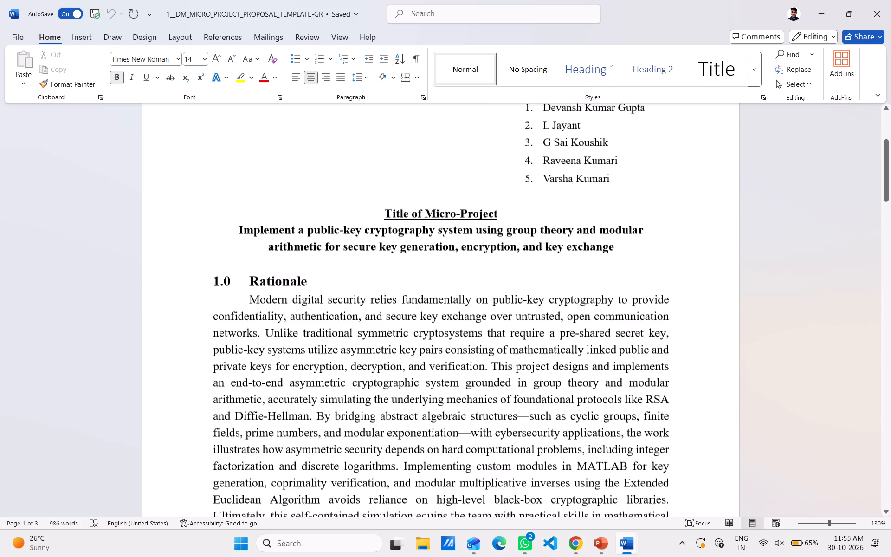
scroll(578, 367, "down", 2)
scroll(574, 368, "up", 1)
scroll(574, 368, "down", 1)
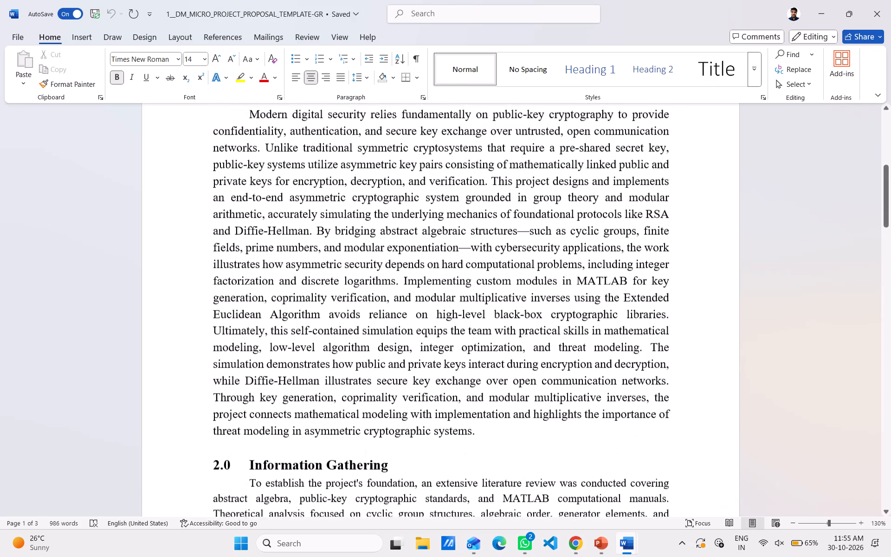
scroll(574, 368, "down", 4)
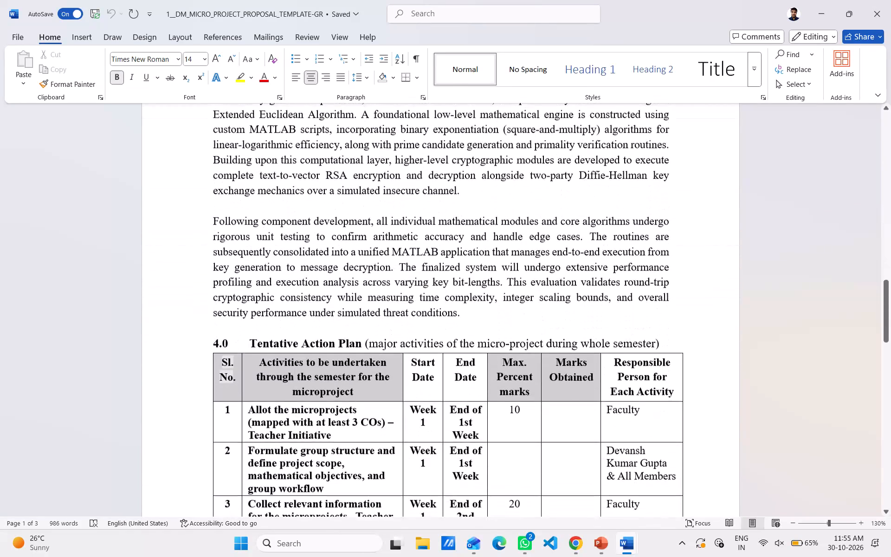
scroll(574, 368, "down", 3)
Review the proposal back from the resources table through the 4.0 Tentative Action Plan to 3.0 Proposed Methodology.
scroll(574, 368, "up", 1)
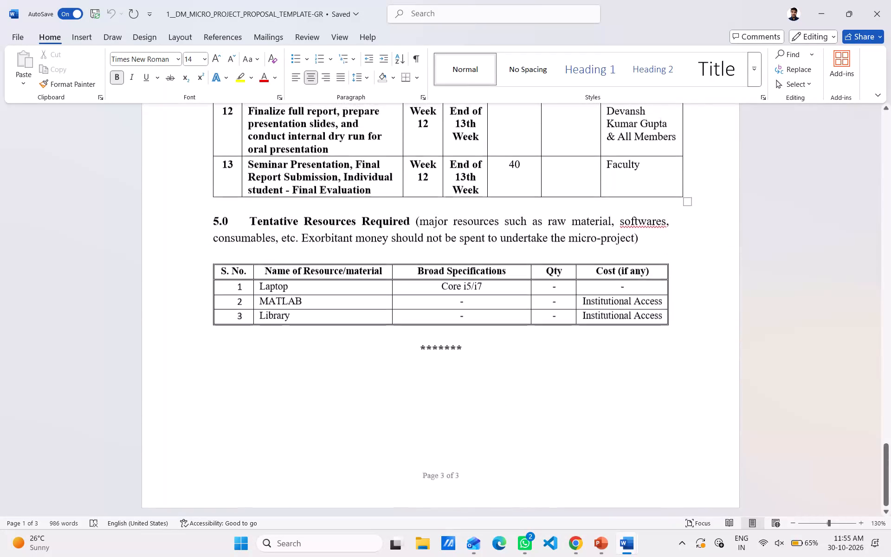
scroll(574, 368, "up", 2)
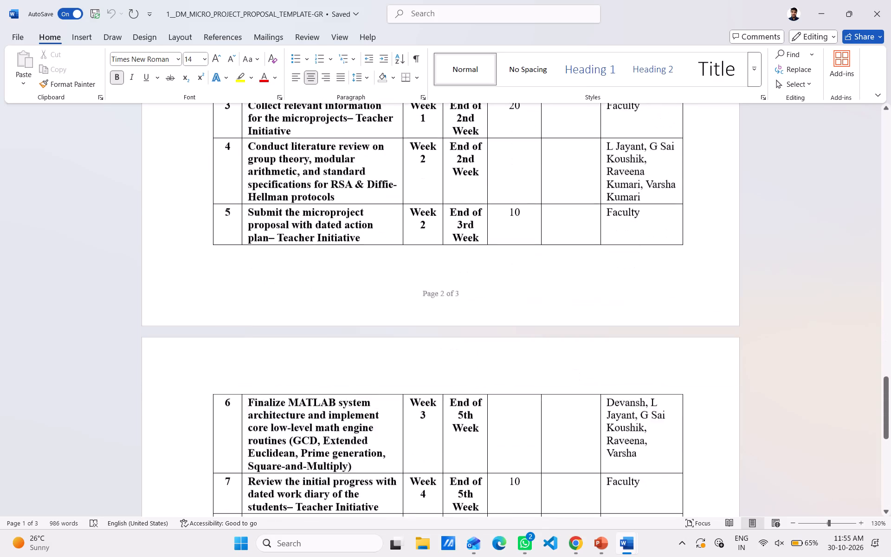
scroll(574, 368, "up", 2)
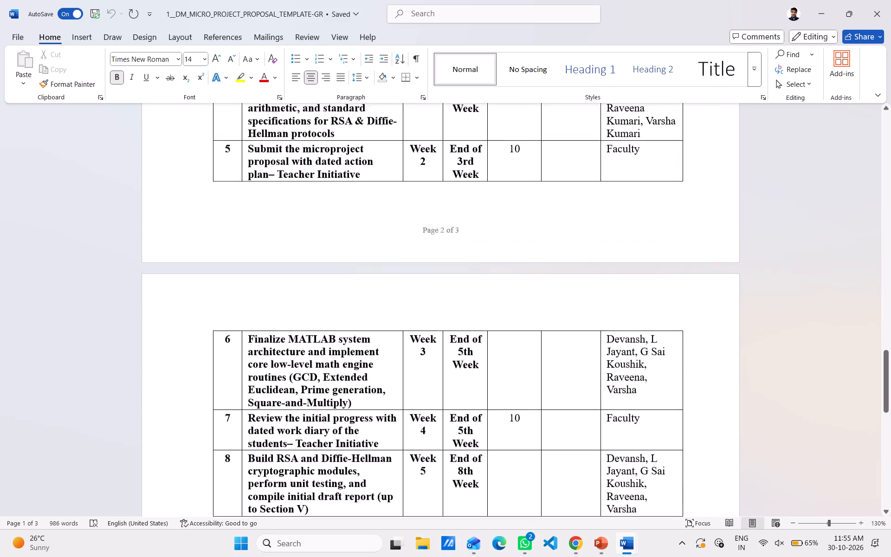
scroll(574, 368, "up", 3)
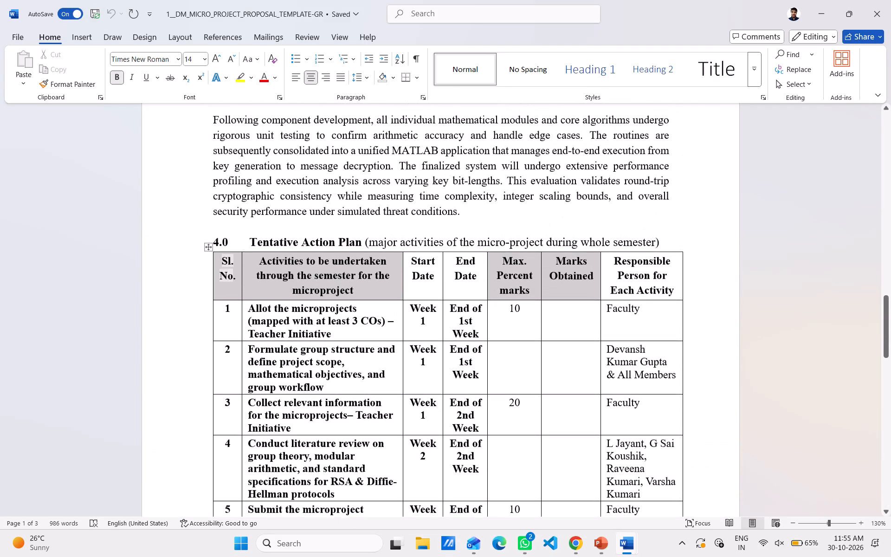
scroll(574, 368, "up", 2)
scroll(574, 368, "down", 1)
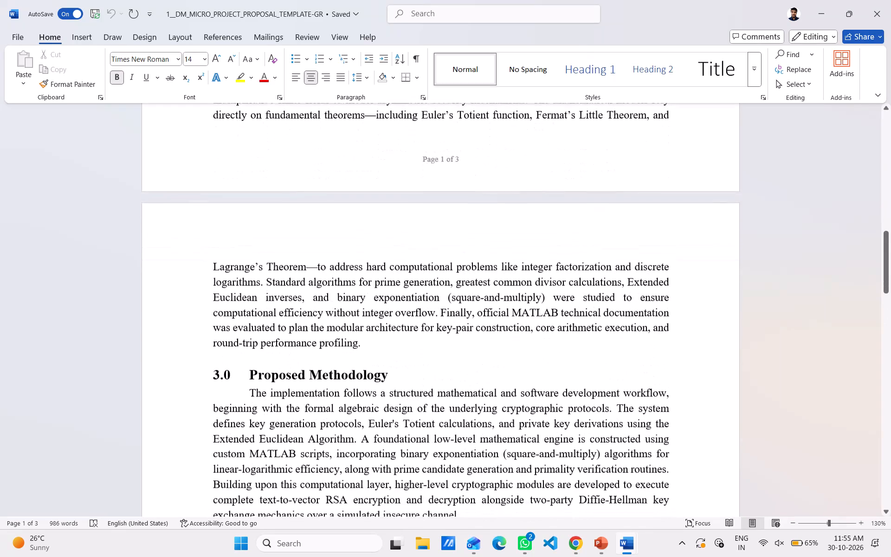
scroll(574, 368, "down", 1)
Inspect the proposal's text formatting from the 3.0 Proposed Methodology paragraph back up to the Title of Micro-Project.
left_click(433, 423)
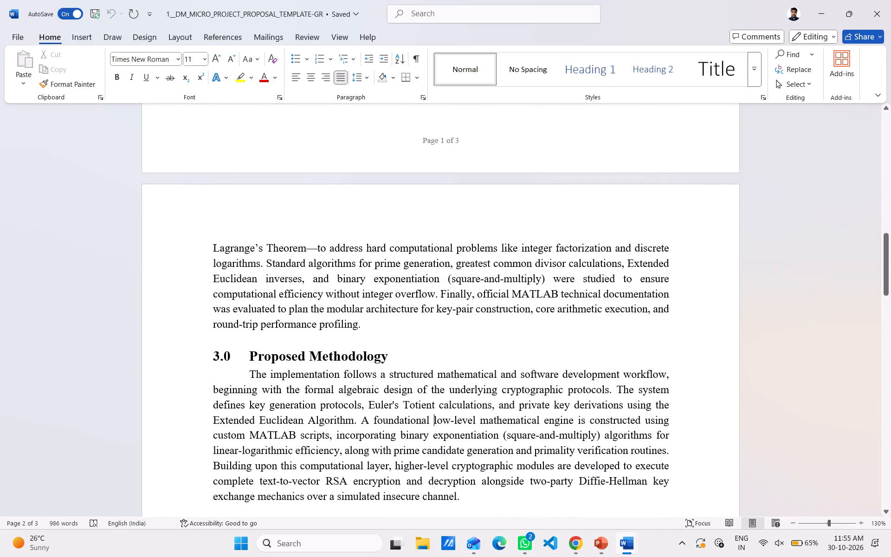
key("Up")
key("Up")
key("Up")
key("Up")
key("Up")
key("Up")
key("Up")
key("Up")
key("Up")
key("Up")
key("Up")
key("Up")
key("Up")
key("Up")
key("Up")
key("Up")
key("Up")
key("Up")
key("Up")
key("Up")
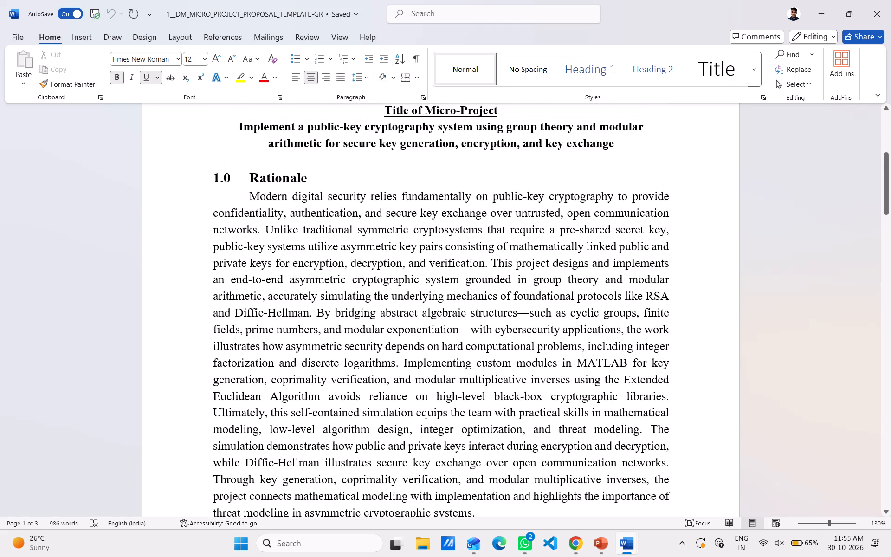
Set the line spacing of the whole 1.0 Rationale paragraph in the proposal to Single.
left_click(250, 195)
key("shift+Down")
key("shift+Down")
key("shift+Down")
key("shift+Down")
key("shift+Down")
key("shift+Down")
key("shift+Down")
key("shift+Down")
key("shift+Down")
key("shift+Down")
key("shift+Down")
key("shift+Down")
key("shift+Down")
key("shift+Down")
key("shift+Down")
key("shift+Down")
key("shift+Down")
key("shift+Down")
key("shift+Down")
key("shift+Down")
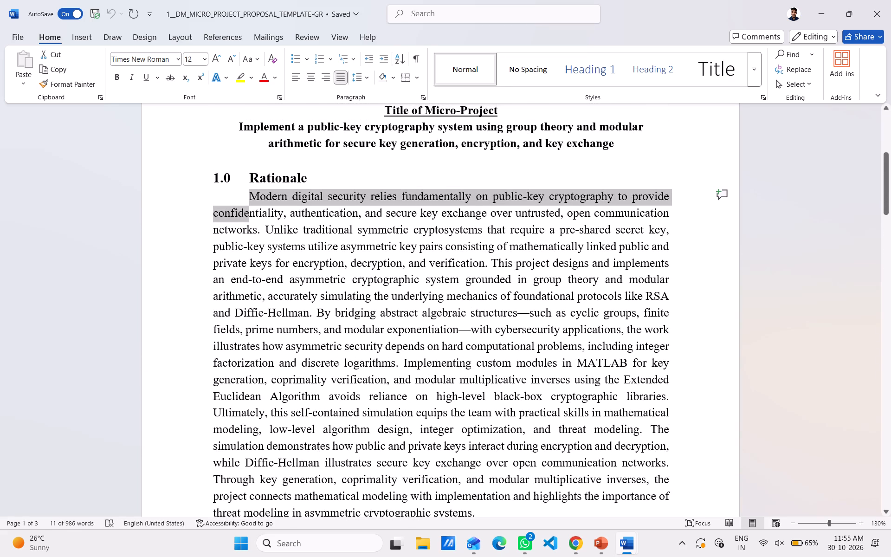
key("shift+Left")
key("shift+Left")
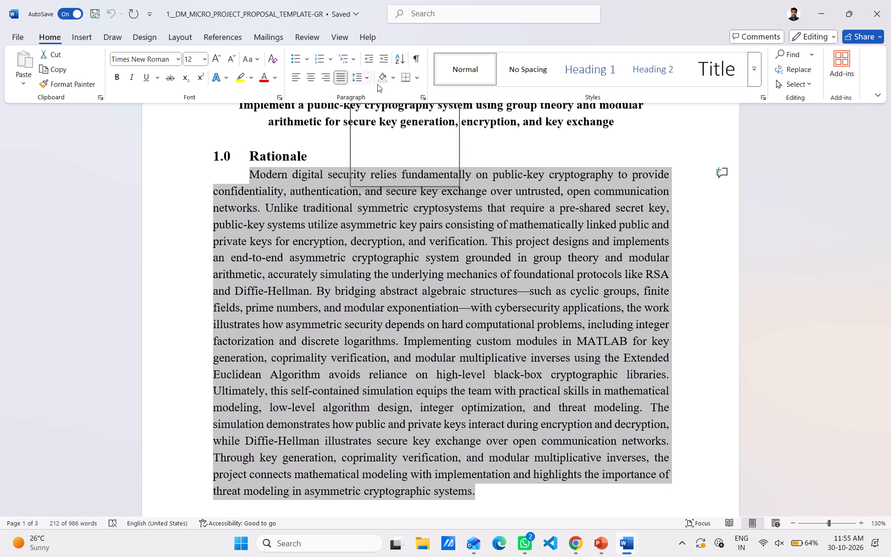
left_click(368, 75)
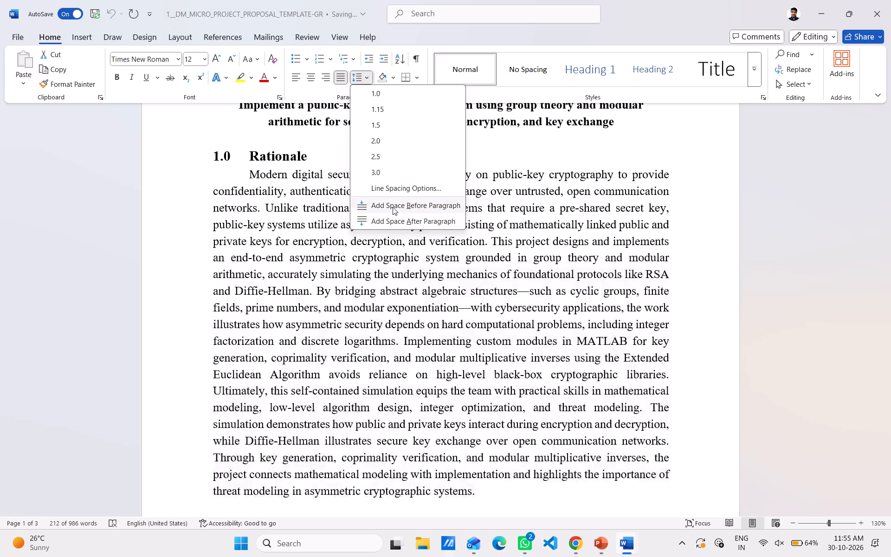
left_click(387, 186)
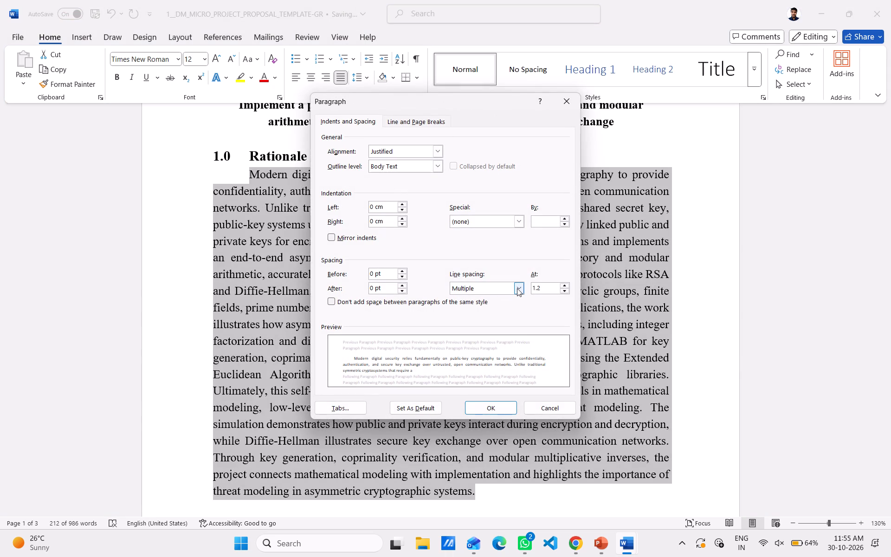
left_click(517, 288)
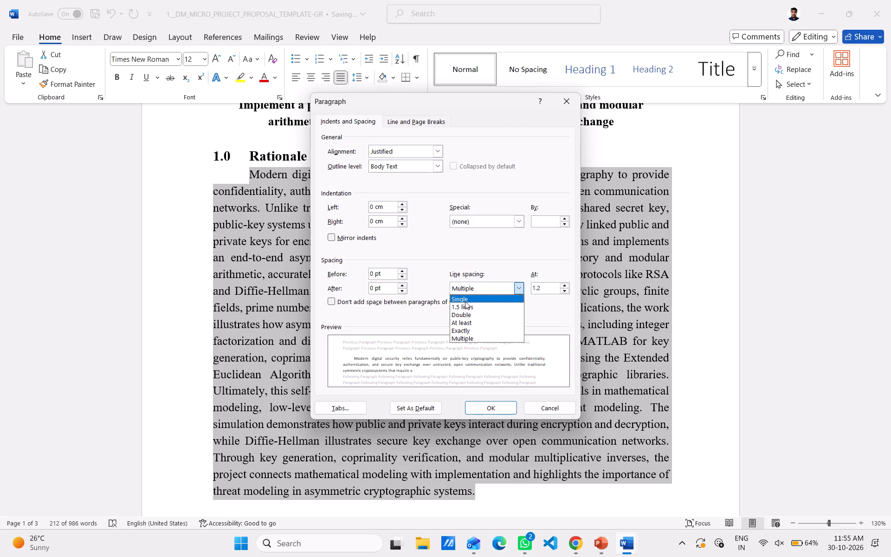
left_click(465, 301)
left_click(488, 402)
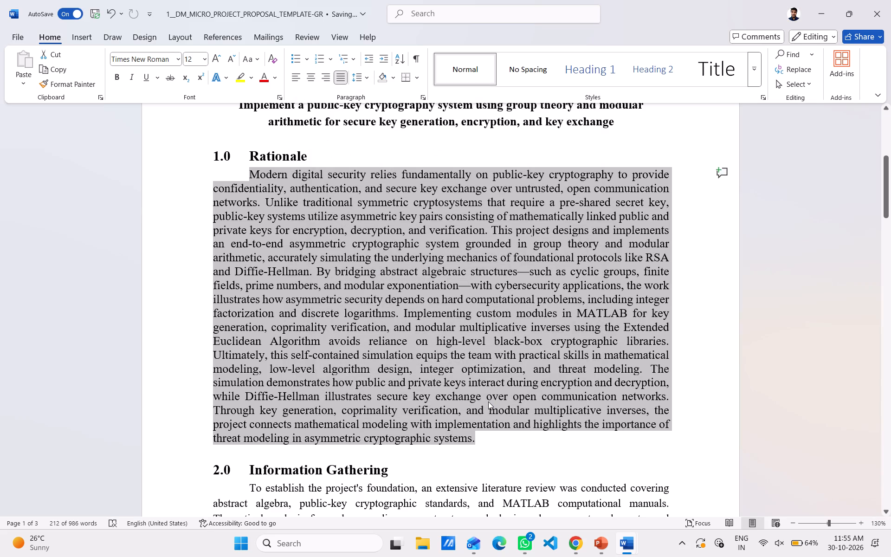
Examine the 2.0 Information Gathering section and how its paragraph flows from page 1 onto page 2.
key("Down")
key("Down")
key("Down")
key("Down")
key("Down")
key("Down")
key("Down")
key("Down")
key("Down")
key("Down")
key("Down")
key("Down")
key("Down")
key("Down")
key("Down")
key("Down")
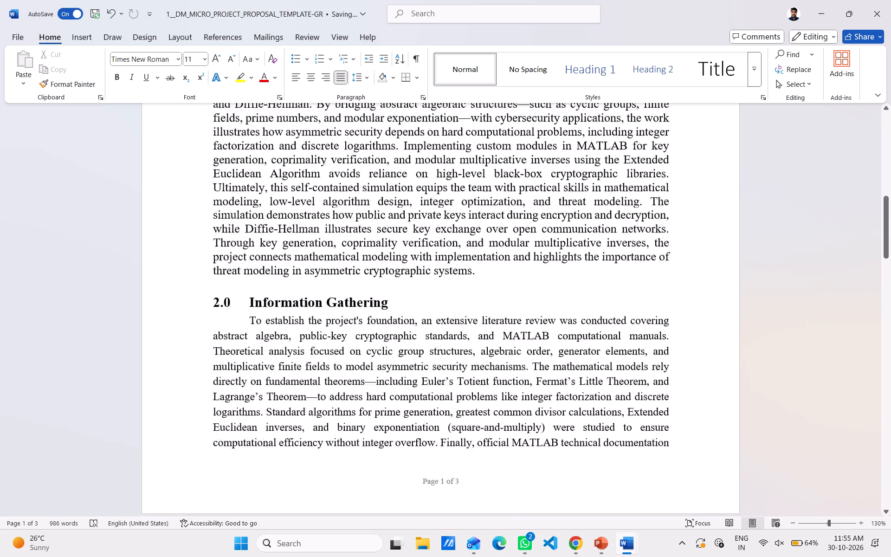
key("Down")
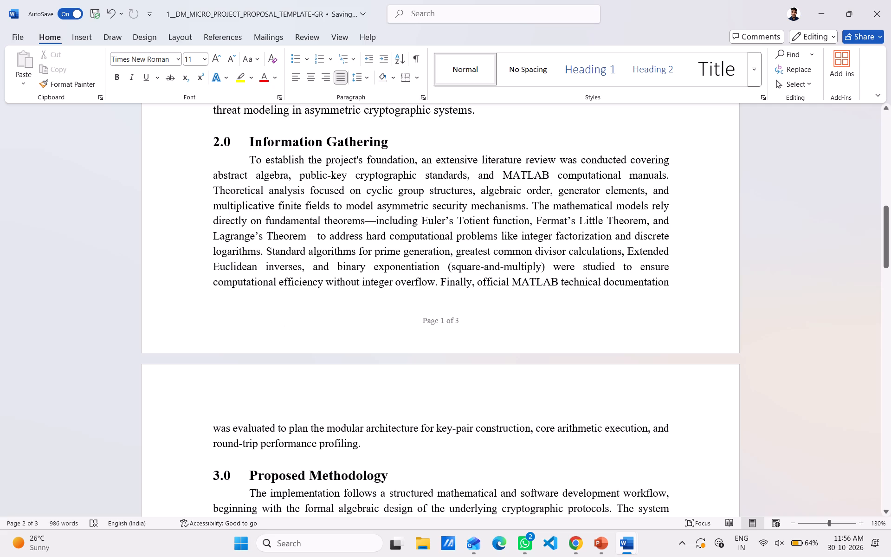
Review the 3.0 Proposed Methodology paragraphs down to the header row of the 4.0 Tentative Action Plan table.
key("Down")
key("Down")
key("Down")
key("Down")
key("Down")
key("Down")
key("Down")
key("Down")
key("Down")
key("Down")
key("Down")
key("Down")
key("Down")
key("Down")
key("Down")
key("Down")
key("Down")
key("Down")
key("Down")
key("Down")
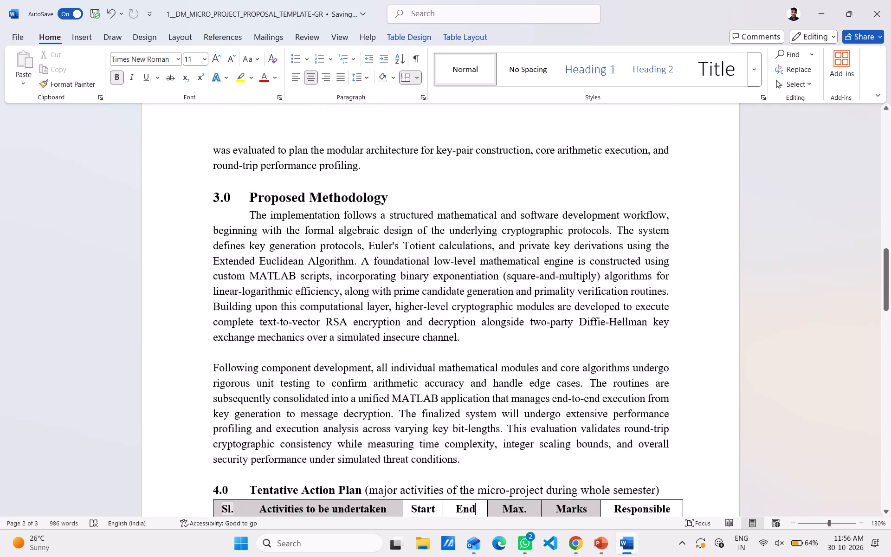
Review the proposal from the 4.0 Tentative Action Plan header row back up to the team member list above the title.
key("Up")
key("Up")
key("Up")
key("Up")
key("Up")
key("Up")
key("Up")
key("Up")
key("Up")
key("Up")
key("Up")
key("Up")
key("Up")
key("Up")
key("Up")
key("Up")
key("Up")
key("Up")
key("Up")
key("Up")
key("Up")
key("Up")
key("Up")
key("Up")
key("Up")
key("Up")
key("Up")
key("Up")
key("Up")
key("Up")
key("Up")
key("Up")
key("Up")
key("Up")
key("Up")
key("Up")
key("Up")
key("Up")
key("Up")
key("Up")
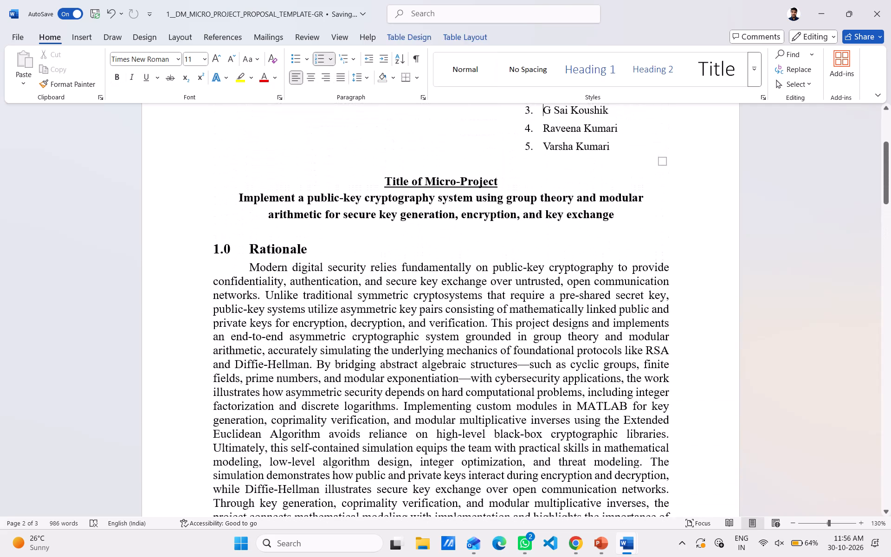
Reread the proposal from the 1.0 Rationale section down through 2.0 Information Gathering to the second 3.0 Proposed Methodology paragraph.
key("Down")
key("Down")
key("Down")
key("Down")
key("Down")
key("Down")
key("Down")
key("Down")
key("Down")
key("Down")
key("Down")
key("Down")
key("Down")
key("Down")
key("Down")
key("Down")
key("Down")
key("Down")
key("Down")
key("Down")
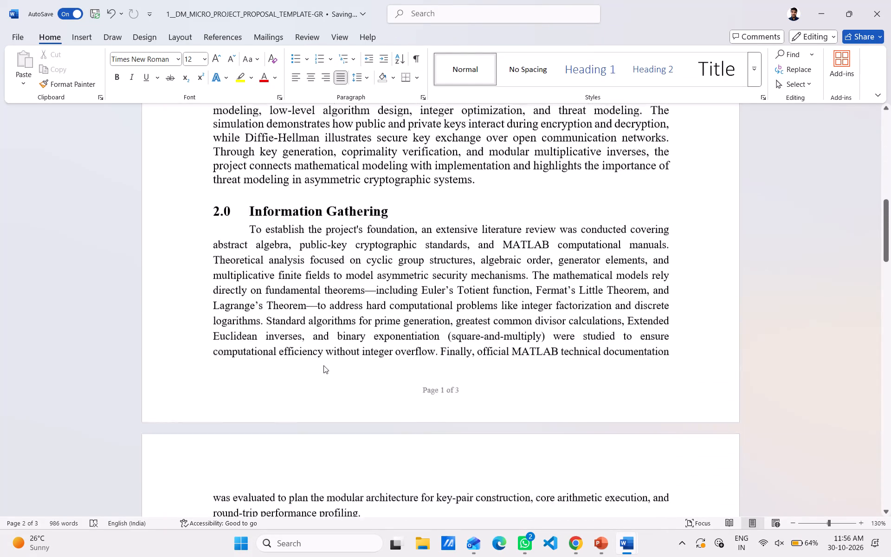
key("Down")
key("Down")
key("Down")
key("Down")
key("Down")
key("Down")
key("Down")
key("Down")
key("Down")
key("Down")
key("Down")
key("Down")
key("Down")
key("Down")
key("Down")
key("Down")
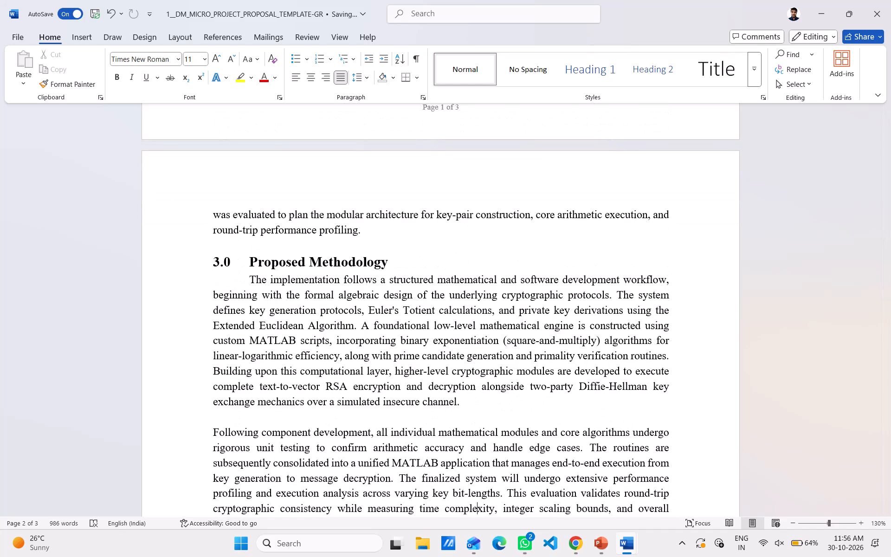
Examine the 4.0 Tentative Action Plan table through activity 13, down to the 5.0 Tentative Resources Required heading.
key("Down")
key("Down")
key("Down")
key("Down")
key("Down")
key("Down")
key("Down")
key("Down")
key("Down")
key("Down")
key("Down")
key("Down")
key("Down")
key("Down")
key("Down")
key("Down")
key("Down")
key("Down")
key("Down")
key("Down")
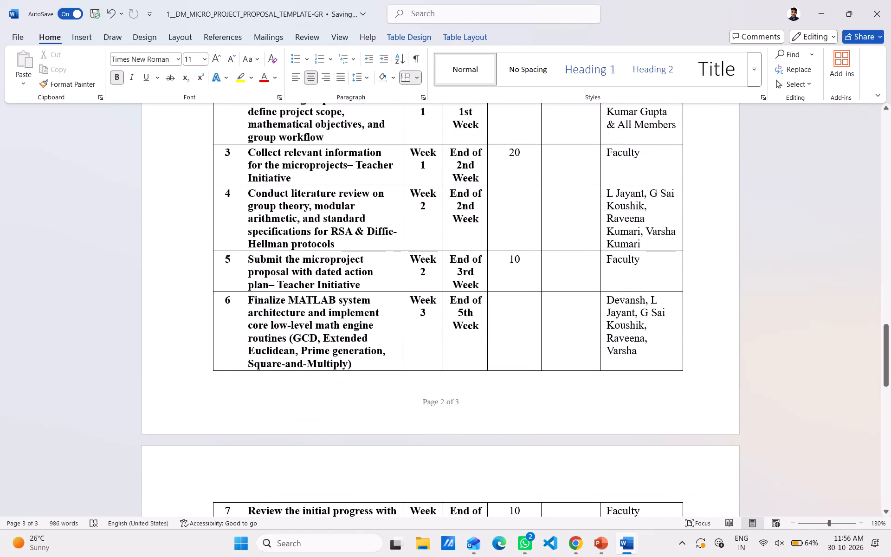
key("Down")
key("Down")
key("Down")
key("Down")
key("Down")
key("Down")
key("Down")
key("Down")
key("Down")
key("Down")
key("Down")
key("Down")
key("Down")
key("Down")
key("Down")
key("Down")
key("Down")
key("Down")
key("Down")
key("Down")
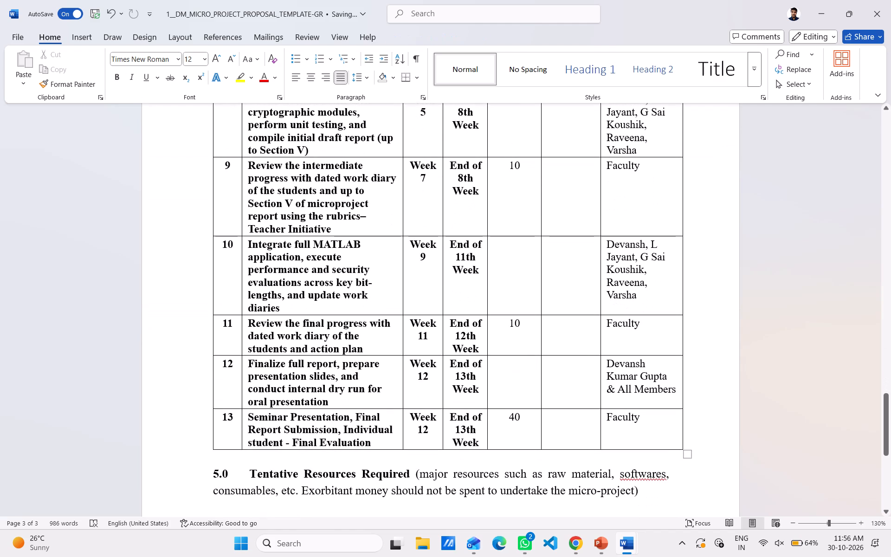
Go back to the start of the 4.0 Tentative Action Plan table and examine its header and first activity rows.
key("Up")
key("Up")
key("Up")
key("Up")
key("Up")
key("Up")
key("Up")
key("Up")
key("Up")
key("Up")
key("Up")
key("Up")
key("Up")
key("Up")
key("Up")
key("Up")
key("Up")
key("Up")
key("Up")
key("Up")
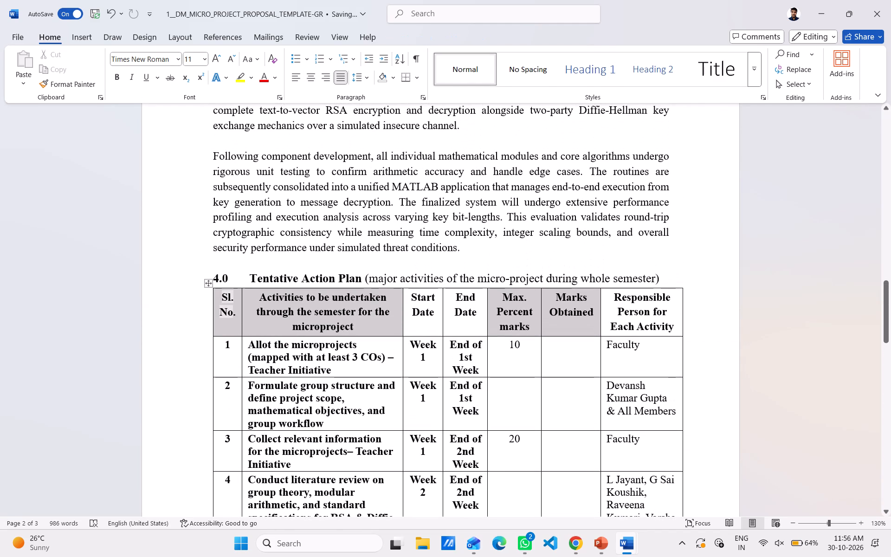
key("Down")
key("Down")
key("Down")
key("Down")
key("Down")
key("Down")
key("Down")
key("Down")
key("Down")
key("Down")
key("Down")
key("Down")
key("Down")
key("Down")
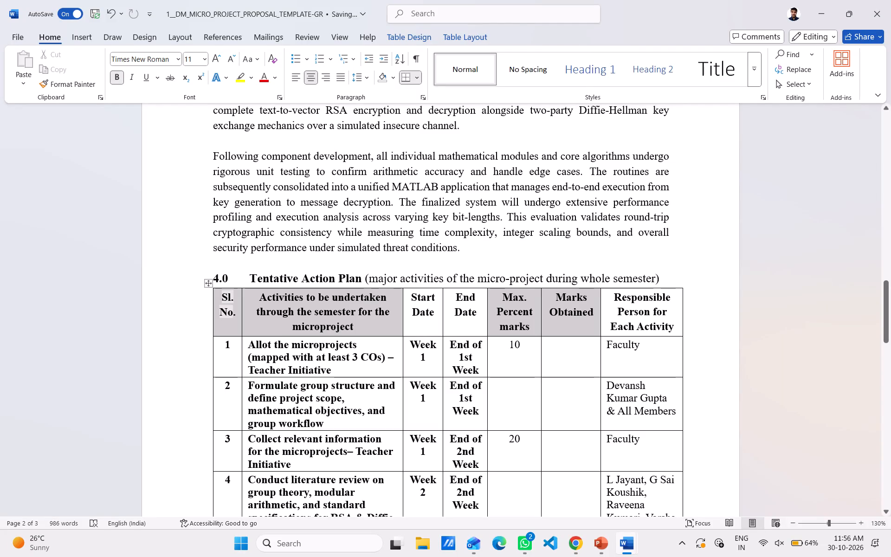
Highlight the activity 1 text "Allot the microprojects (mapped with at least 3 COs) – Teacher Initiative" in yellow in the action plan table.
left_click_drag(332, 369, 258, 346)
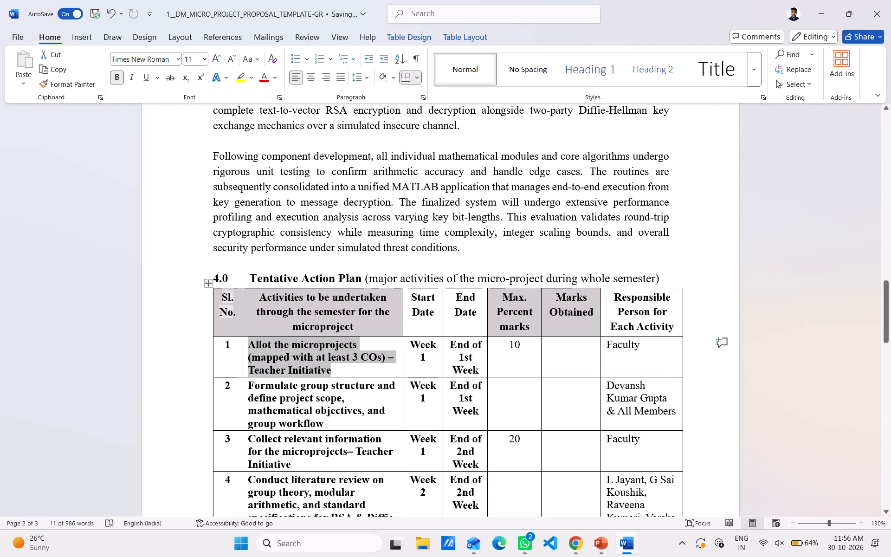
left_click(240, 75)
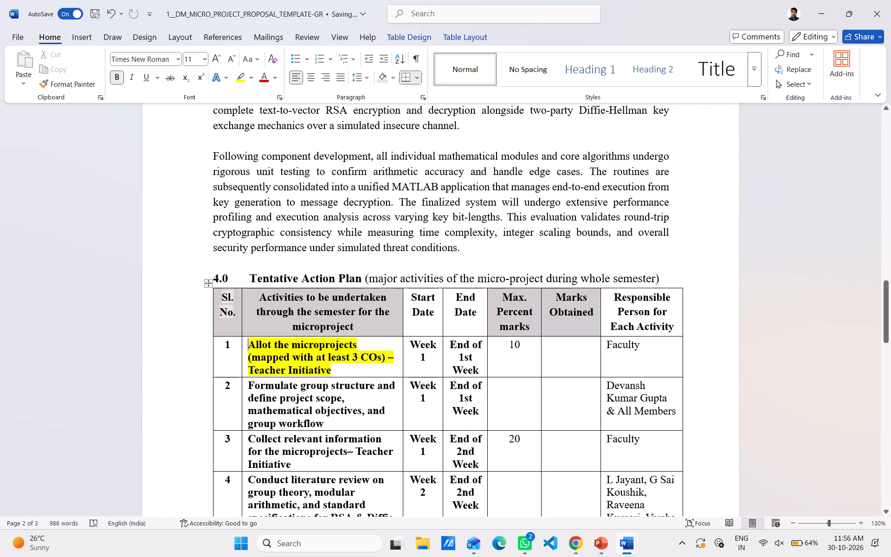
left_click(827, 370)
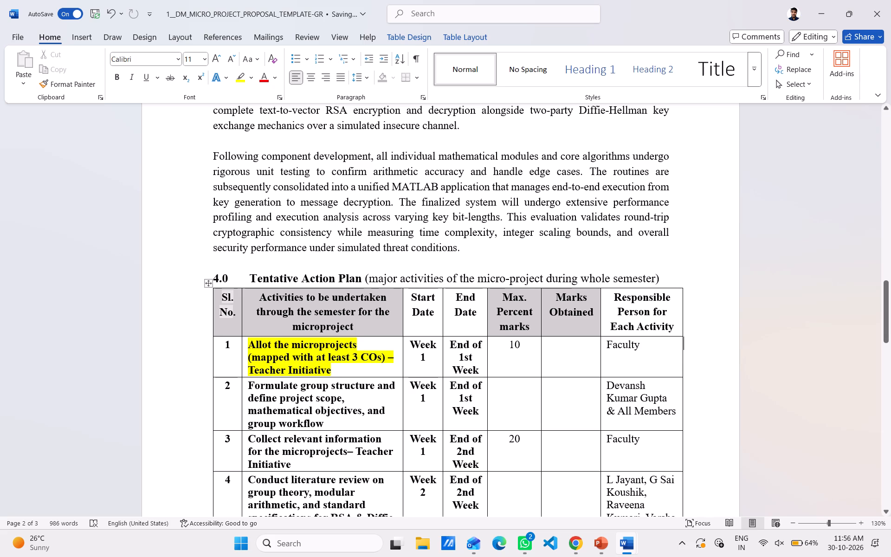
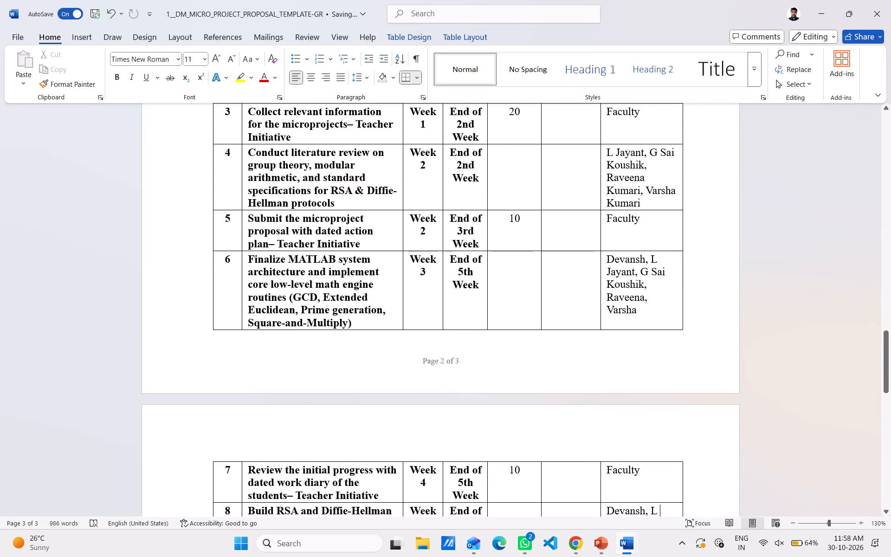
Examine the action plan table rows from activity 7 down to activity 12.
key("Down")
key("Down")
key("Down")
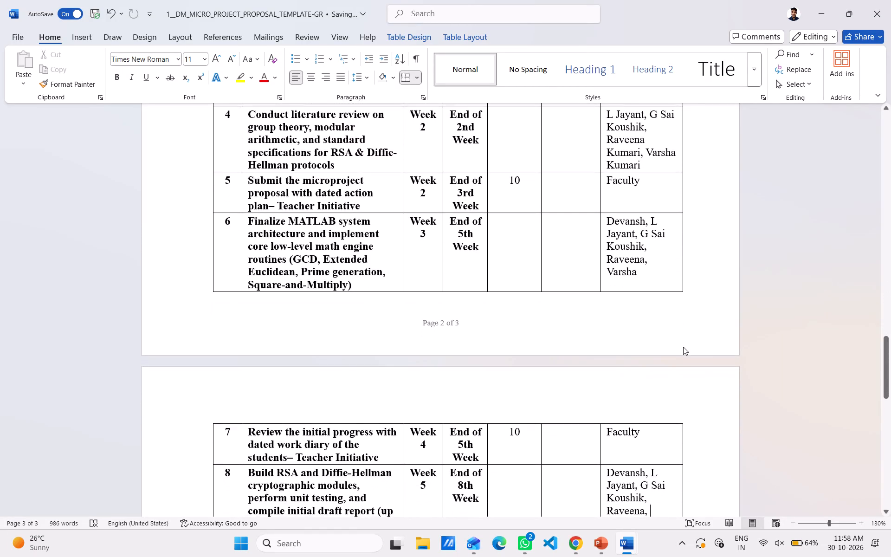
key("Down")
key("Down")
key("Down")
key("Down")
key("Down")
key("Down")
key("Down")
key("Down")
key("Down")
key("Down")
key("Down")
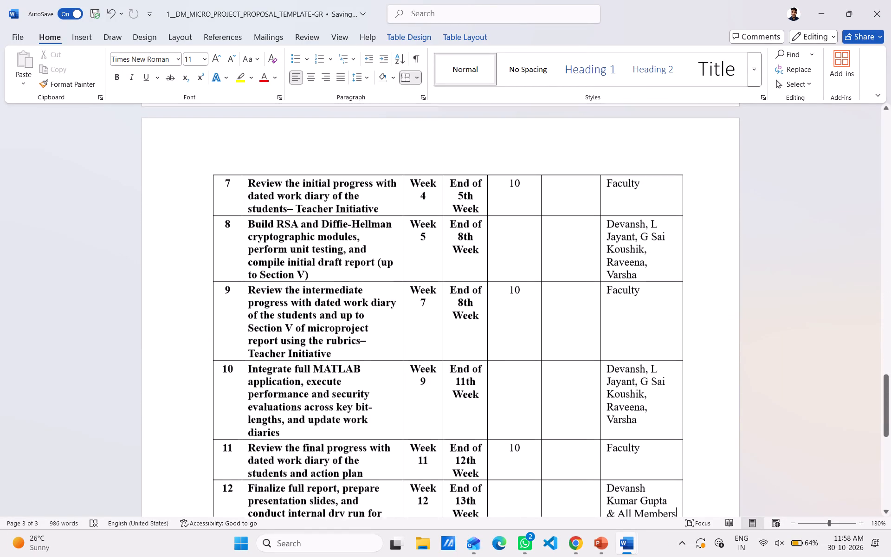
Go back up the action plan table to review activities 3 to 6, placing the cursor in the activity 4 text before "RSA".
key("Up")
key("Up")
key("Up")
key("Up")
key("Up")
key("Up")
key("Up")
key("Up")
key("Up")
key("Up")
key("Up")
key("Up")
key("Up")
key("Up")
key("Up")
key("Up")
key("Up")
key("Up")
key("Up")
key("Up")
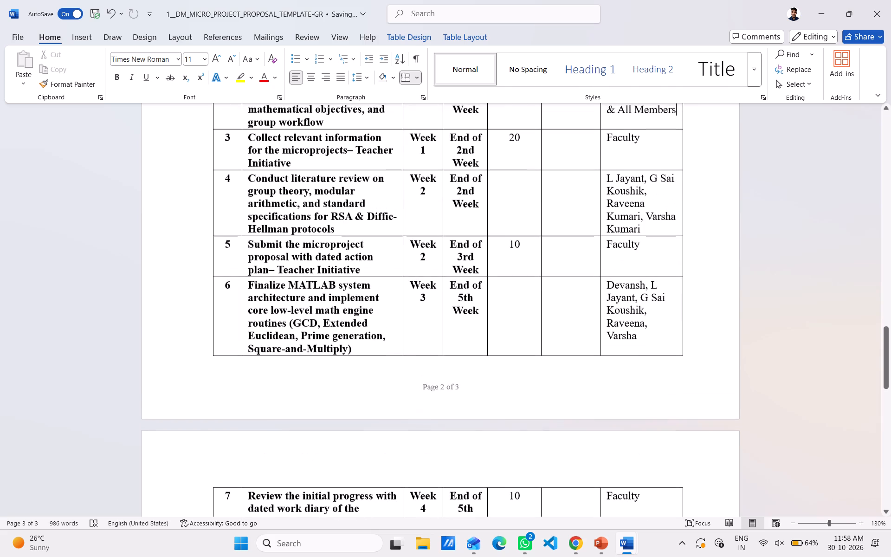
left_click(330, 218)
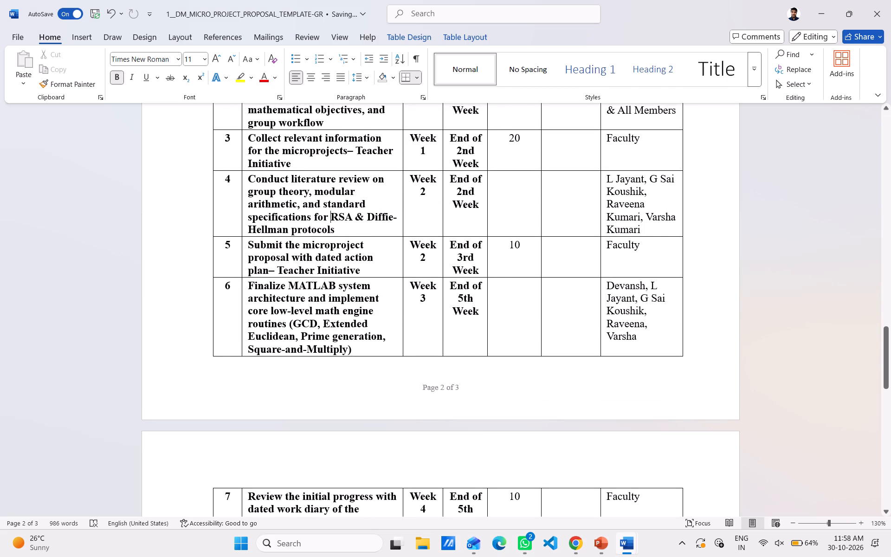
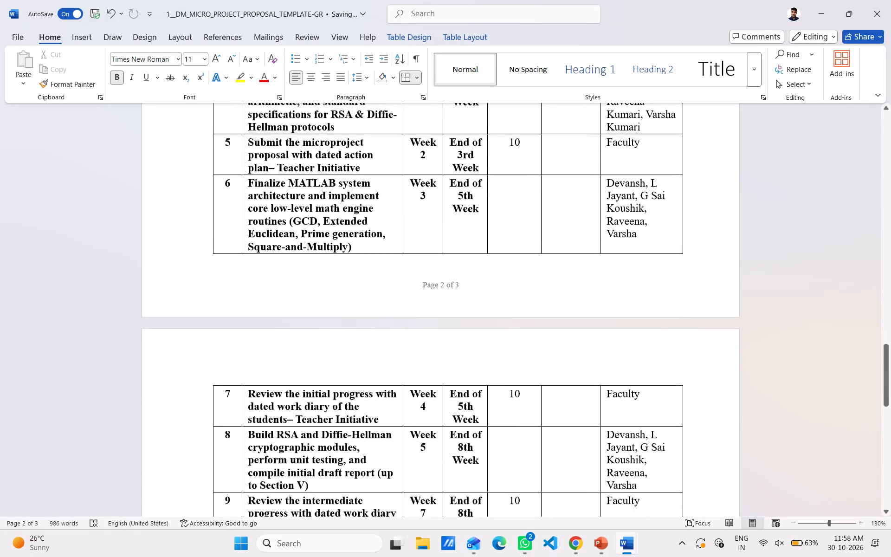
Review the remaining action plan rows and the section 5.0 resources table through to the end of the proposal.
key("Down")
key("Down")
key("Down")
key("Down")
key("Down")
key("Down")
key("Down")
key("Down")
key("Down")
key("Down")
key("Down")
key("Down")
key("Down")
key("Down")
key("Down")
key("Down")
key("Down")
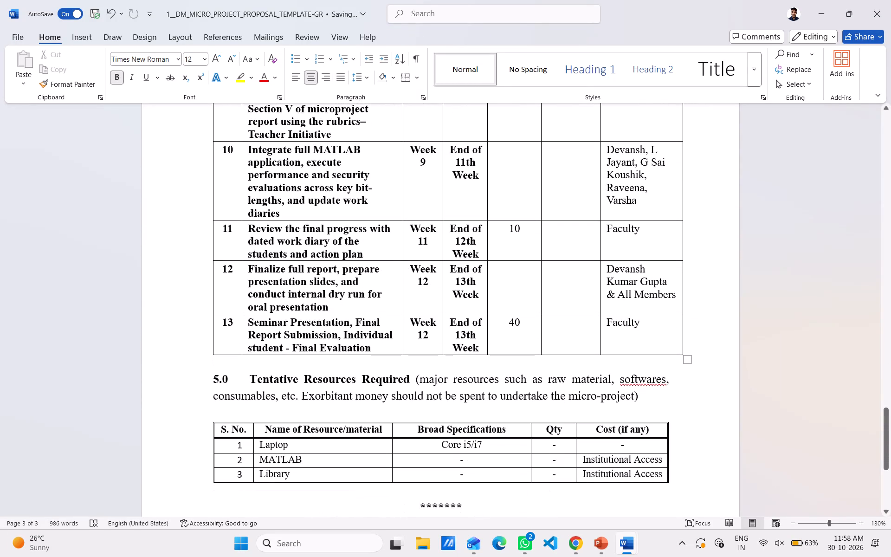
key("Down")
key("Down")
key("Down")
key("Down")
key("Down")
key("Down")
key("Down")
key("Down")
key("Down")
key("Down")
key("Down")
key("Down")
key("Down")
key("Down")
key("Down")
key("Down")
key("Down")
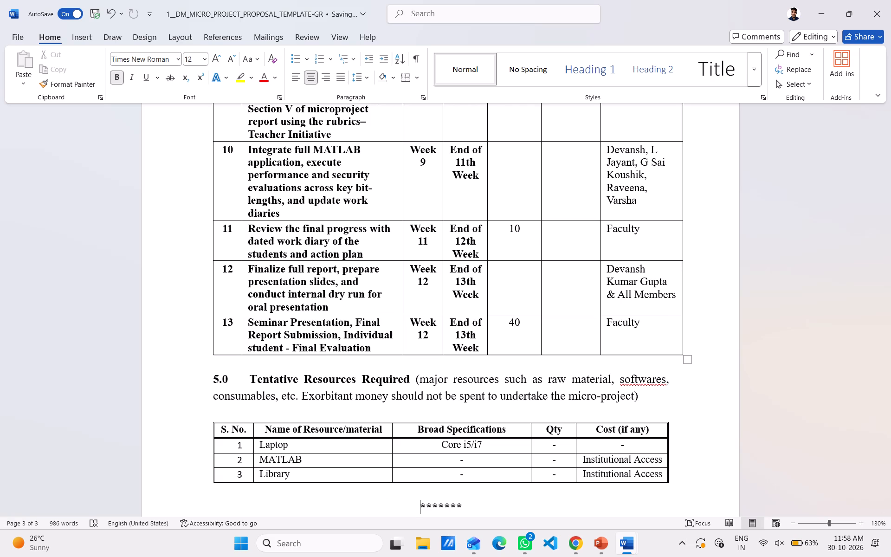
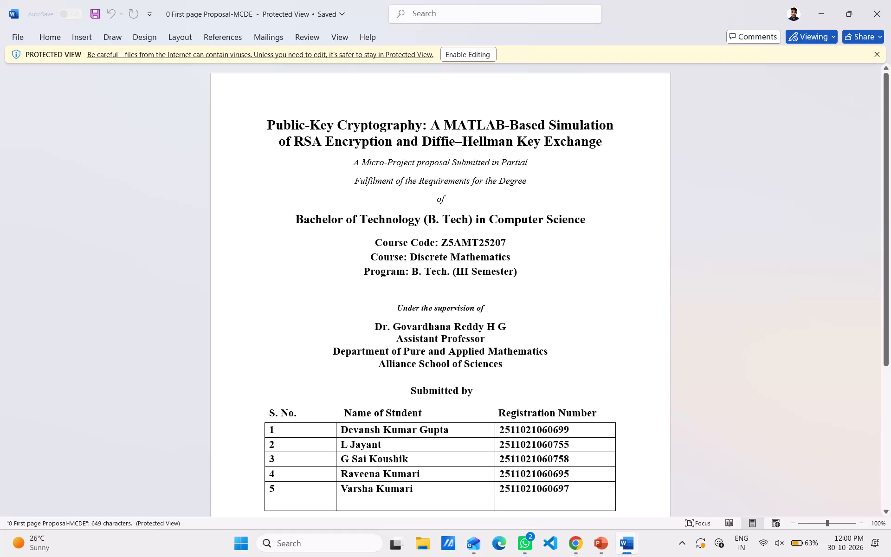
Enable editing of the protected 0 First page Proposal-MCDE document.
left_click(485, 52)
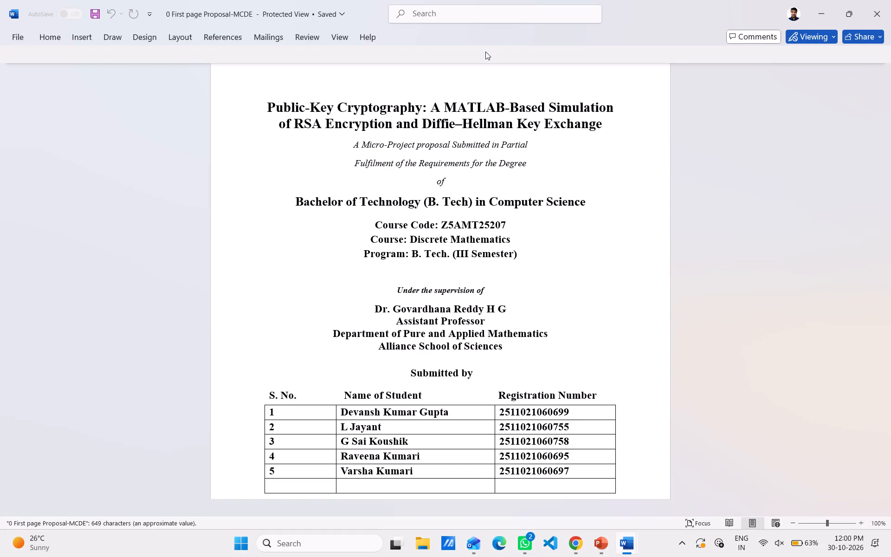
Review the proposal's cover page from the title through the course details, supervisor and student table to the university block and date.
scroll(498, 242, "down", 2)
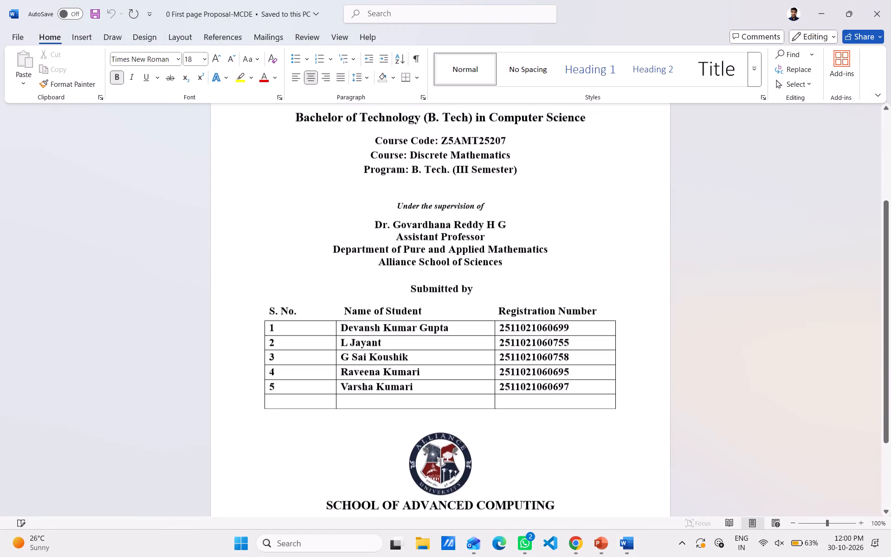
scroll(498, 242, "up", 3)
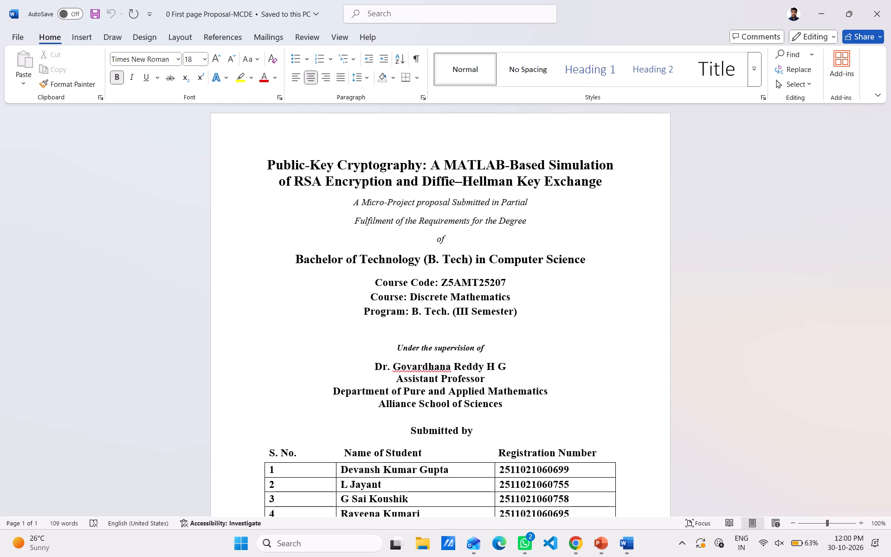
key("Down")
key("Down")
key("Down")
key("Down")
key("Down")
key("Down")
key("Down")
key("Down")
key("Down")
key("Down")
key("Down")
key("Down")
key("Down")
key("Down")
key("Down")
key("Down")
key("Down")
key("Down")
key("Down")
key("Down")
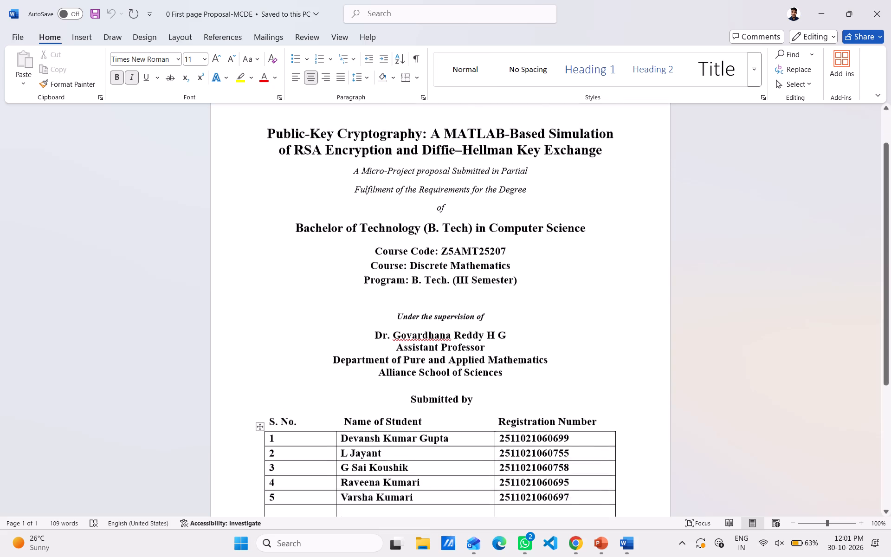
key("Down")
key("Down")
key("Down")
key("Down")
key("Down")
key("Down")
key("Down")
key("Down")
key("Down")
key("Down")
key("Down")
key("Down")
key("Down")
key("Down")
key("Down")
key("Down")
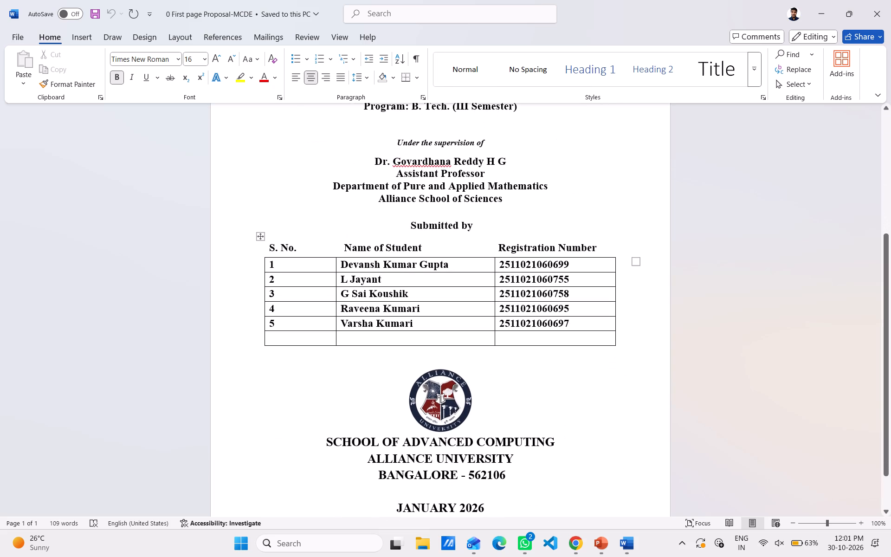
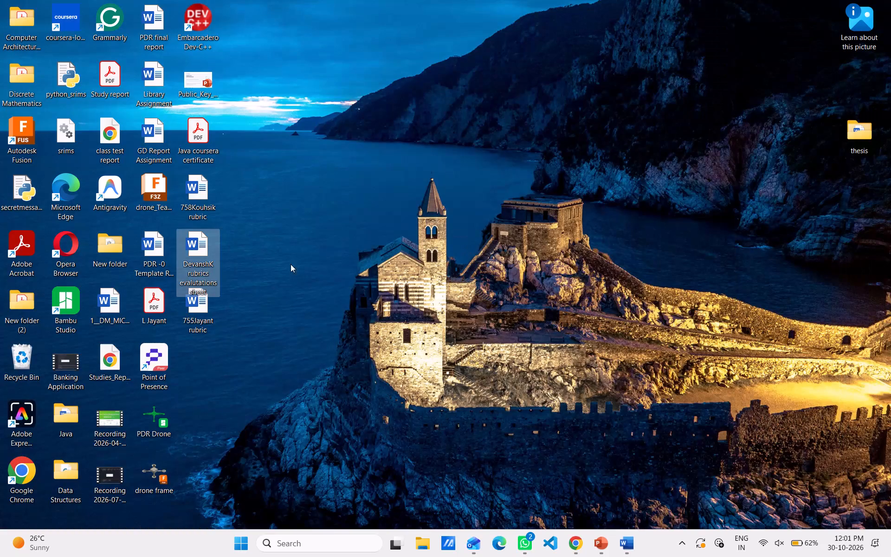
Search the computer for a file named "cover page", then clear the query.
left_click(297, 551)
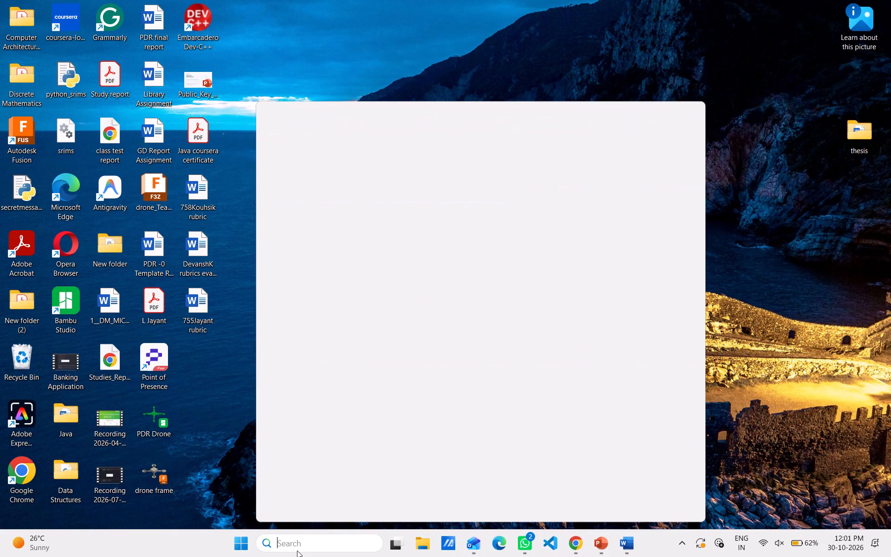
type("cover")
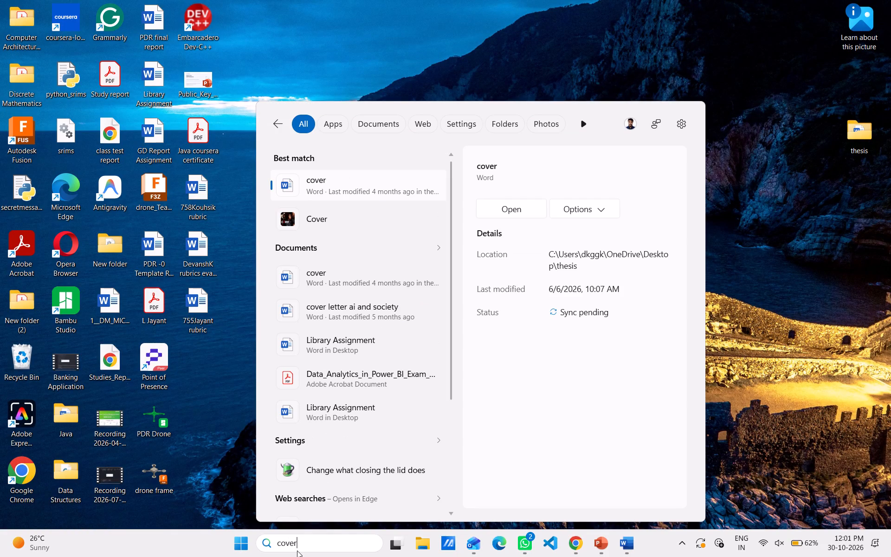
key("space")
type("page")
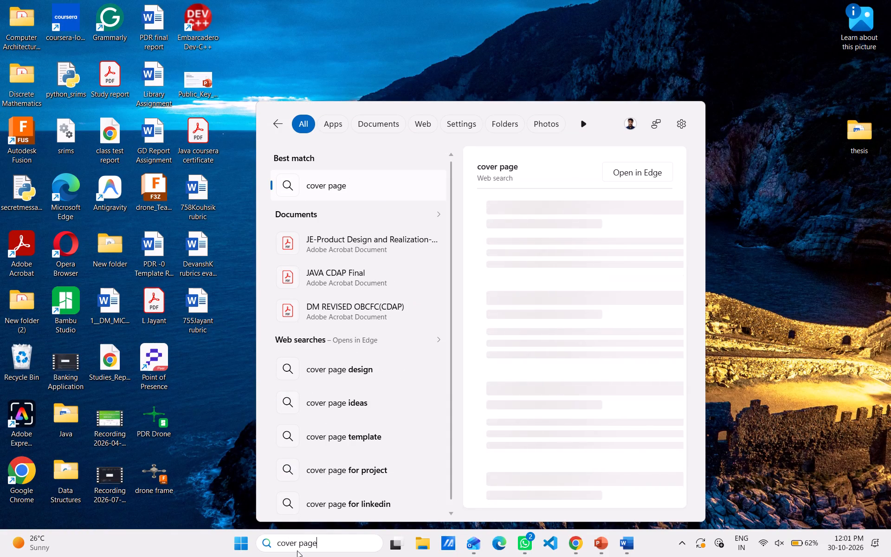
key("BackSpace")
key("BackSpace")
key("BackSpace")
key("BackSpace")
key("BackSpace")
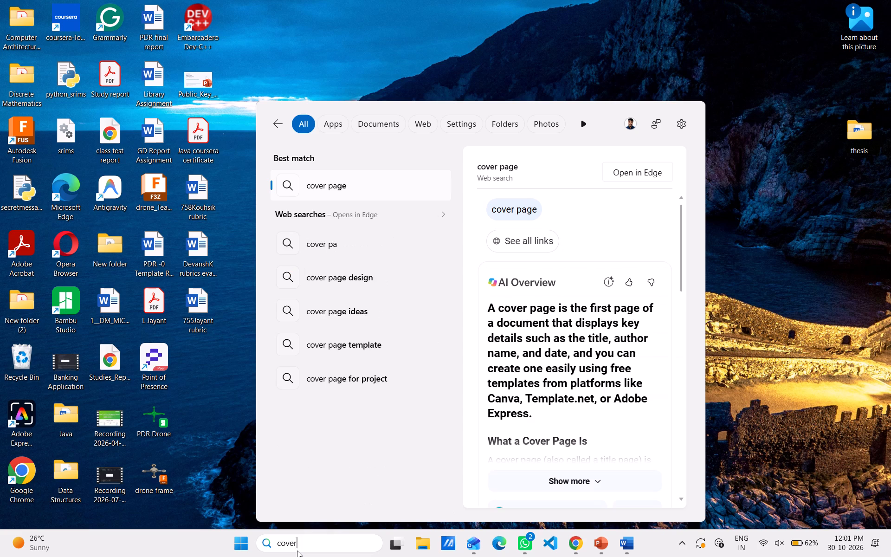
key("BackSpace")
key("BackSpace")
key("BackSpace")
key("BackSpace")
key("BackSpace")
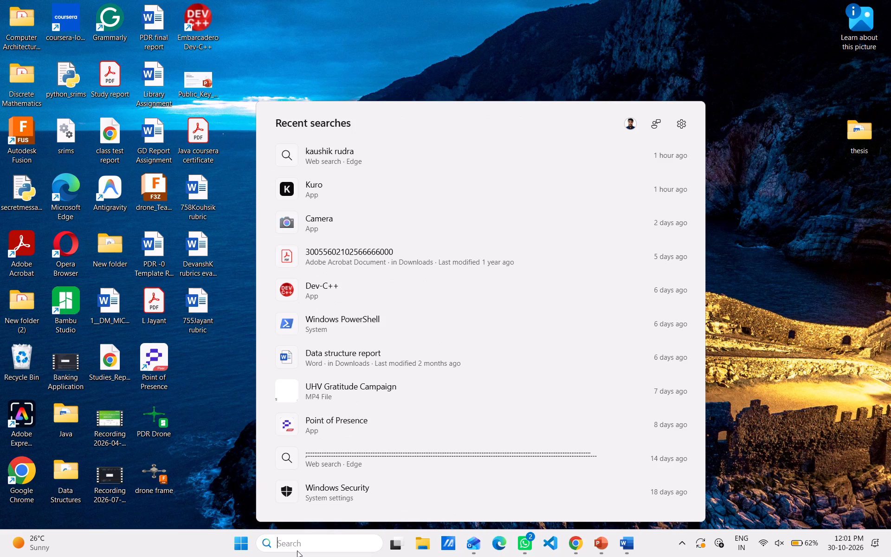
Check the desktop's Discrete Mathematics folder for the cover page file and close the folder.
double_click(22, 75)
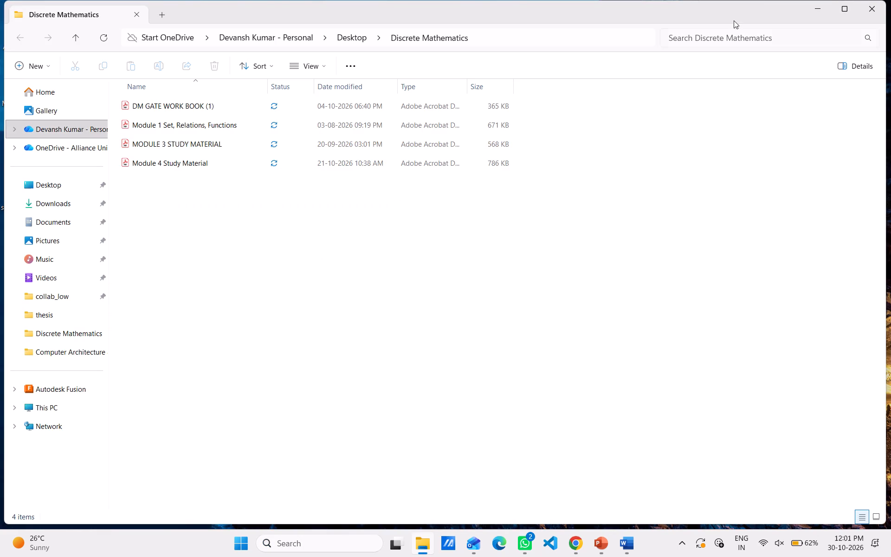
left_click(874, 1)
Start Word and search its recent documents for "cover".
left_click(244, 543)
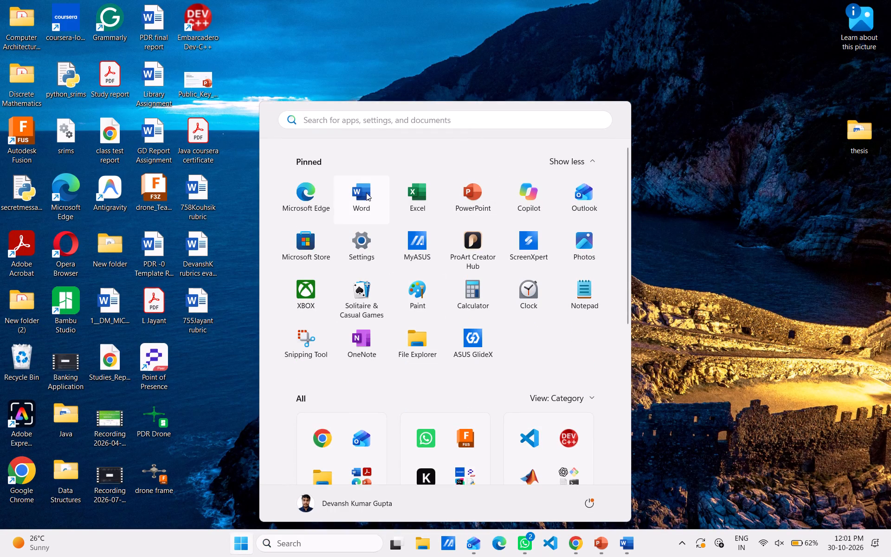
left_click(362, 192)
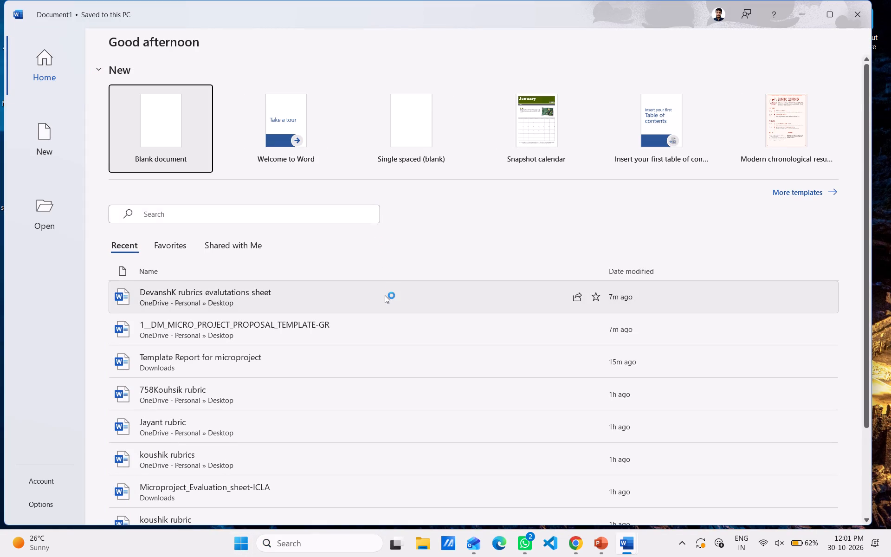
scroll(385, 295, "down", 4)
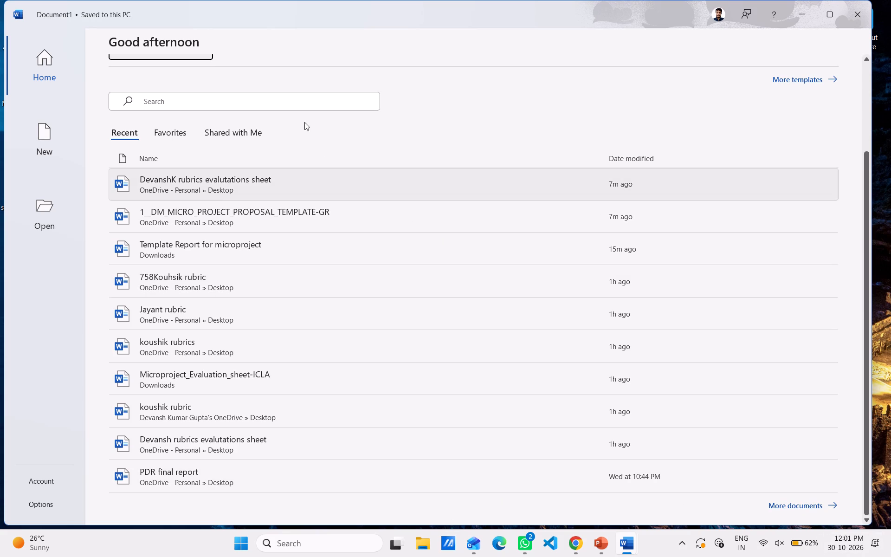
left_click(304, 102)
type("cover")
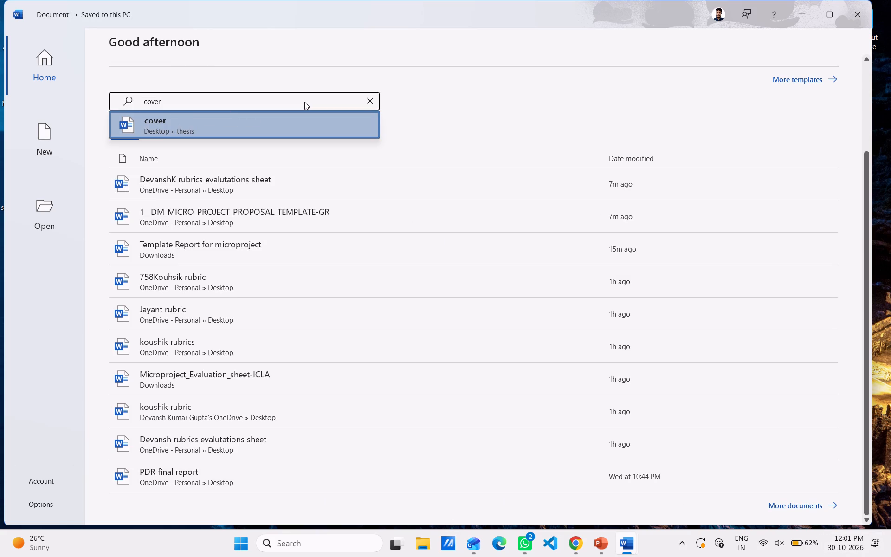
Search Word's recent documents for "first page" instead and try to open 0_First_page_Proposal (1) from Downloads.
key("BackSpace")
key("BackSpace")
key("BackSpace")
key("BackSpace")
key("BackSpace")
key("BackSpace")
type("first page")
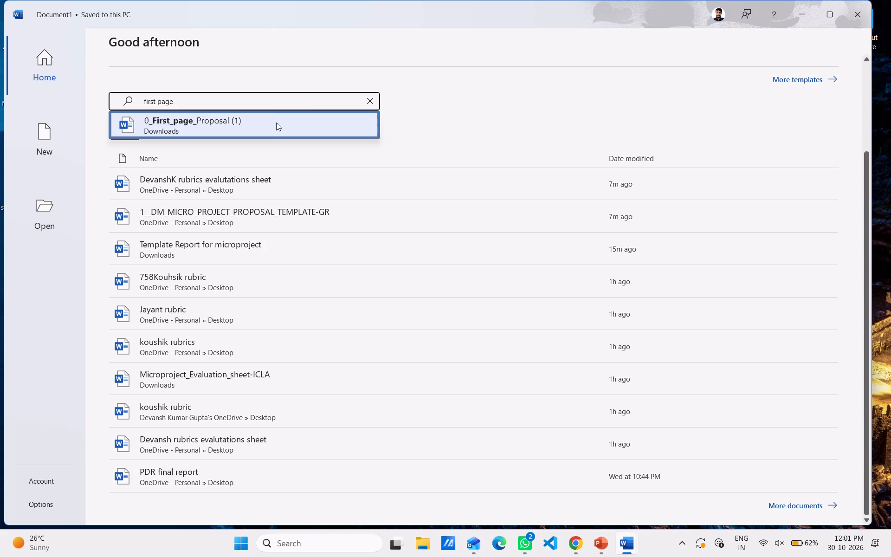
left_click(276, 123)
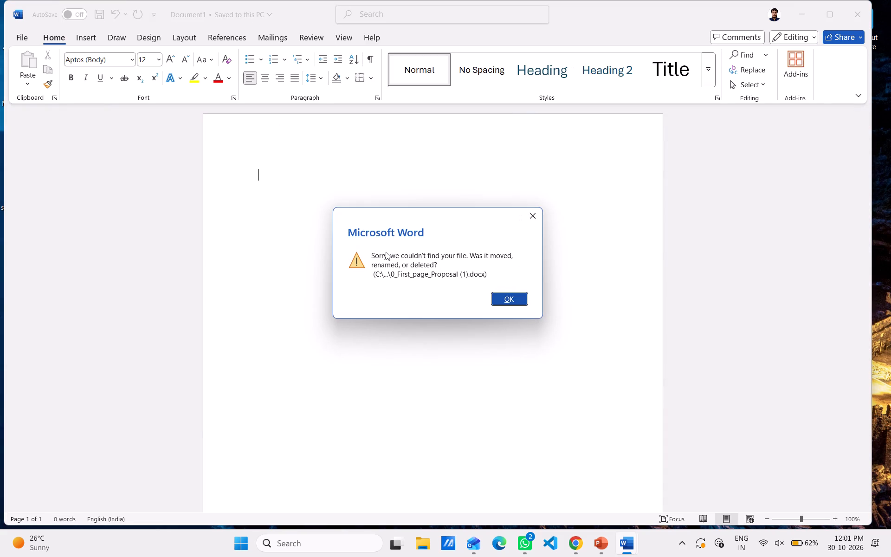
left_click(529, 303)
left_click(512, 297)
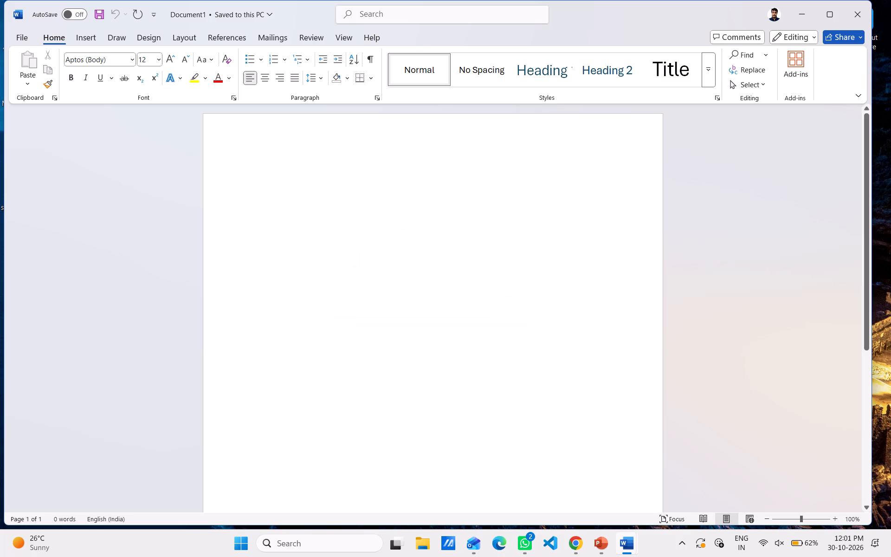
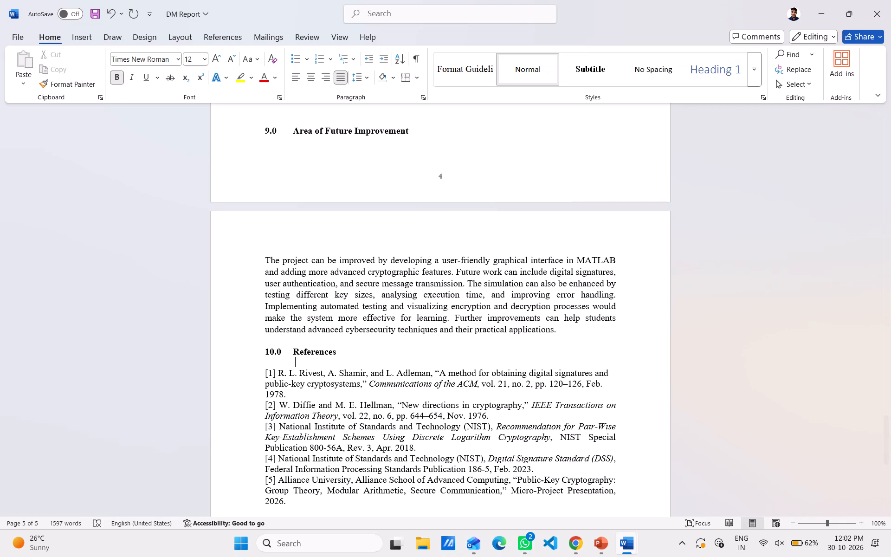
Close the DM Report document.
left_click(890, 0)
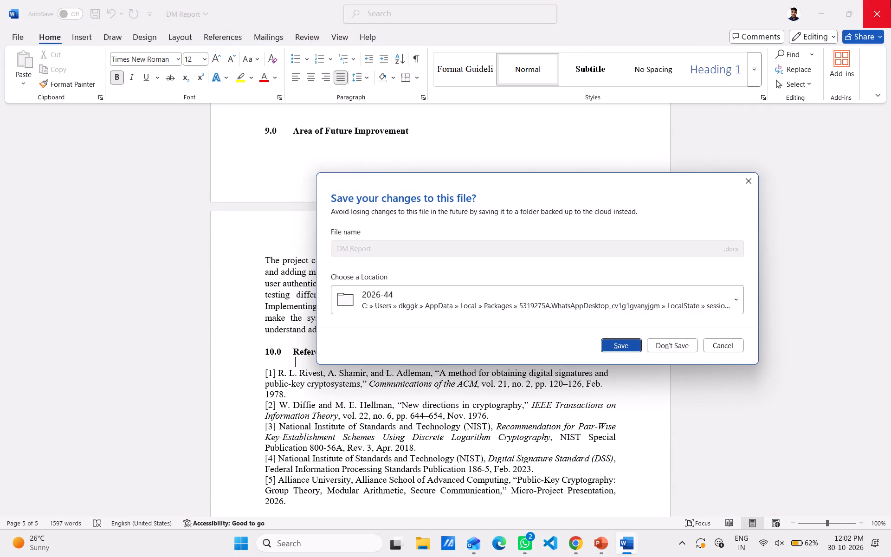
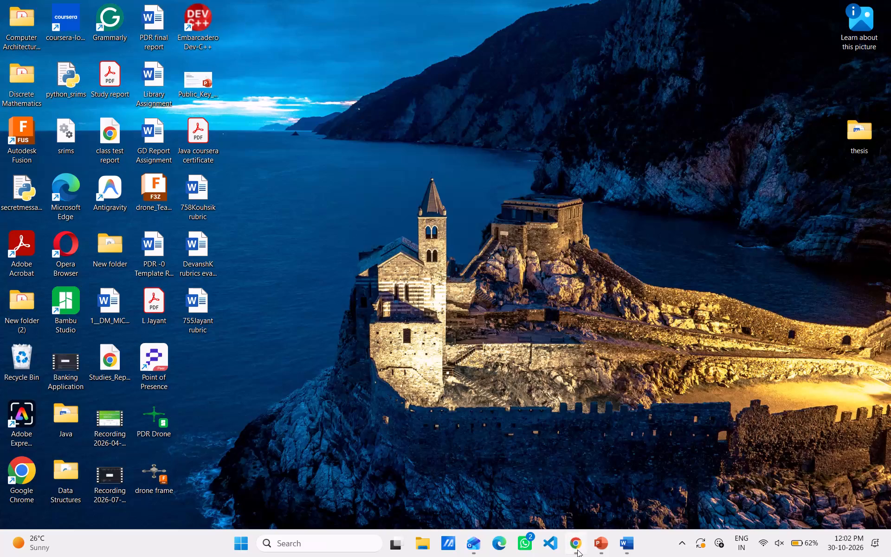
Switch to Chrome and close the browser window that holds the MATLAB session with dm_mp.m.
left_click(890, 0)
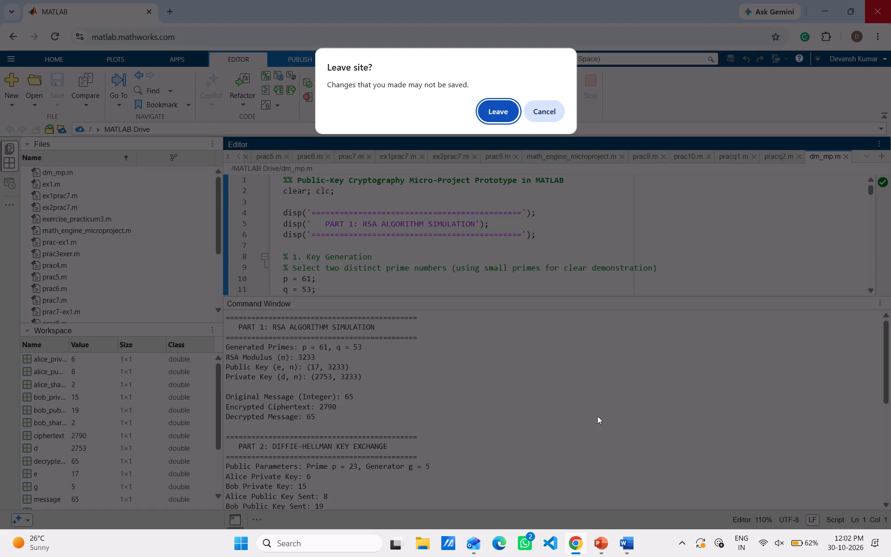
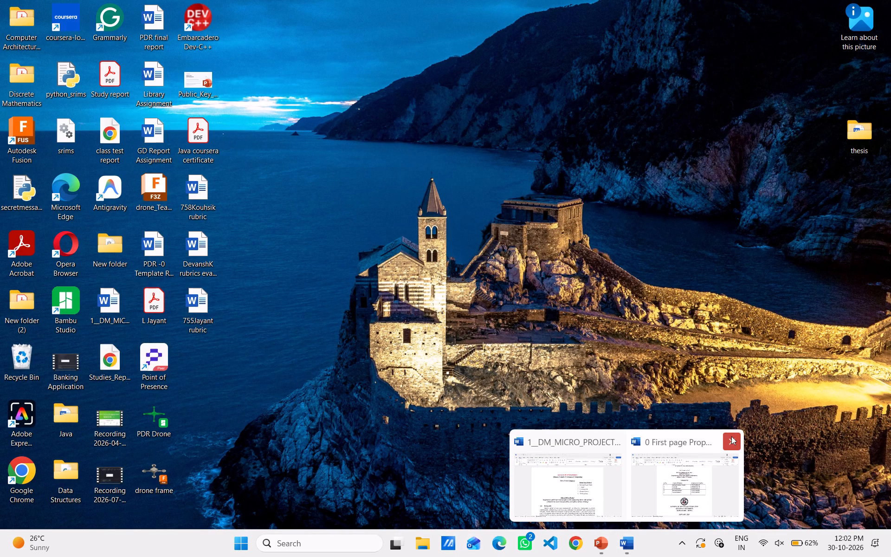
Close both open Word documents, the 0 First page Proposal file and the 1__DM_MICRO_PROJECT report.
left_click(731, 436)
left_click(671, 434)
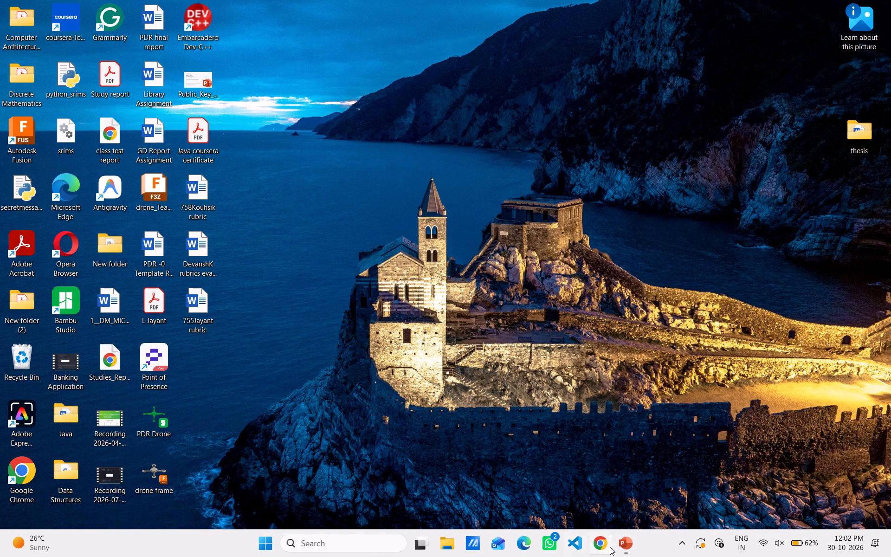
Switch to PowerPoint and close the Public_Key_Cryptography_Micro_Project_Presentation.
left_click(618, 545)
left_click(890, 0)
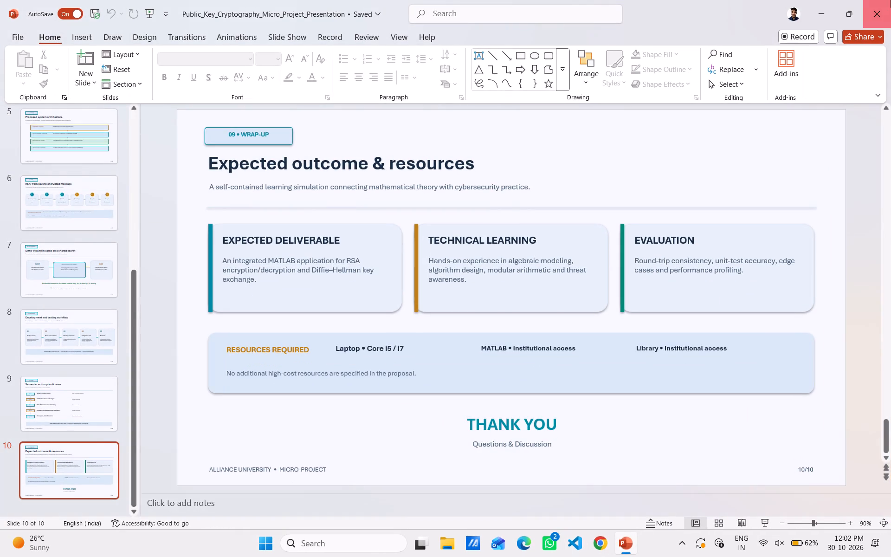
Shut down the computer using the plain shutdown option without installing updates.
left_click(282, 547)
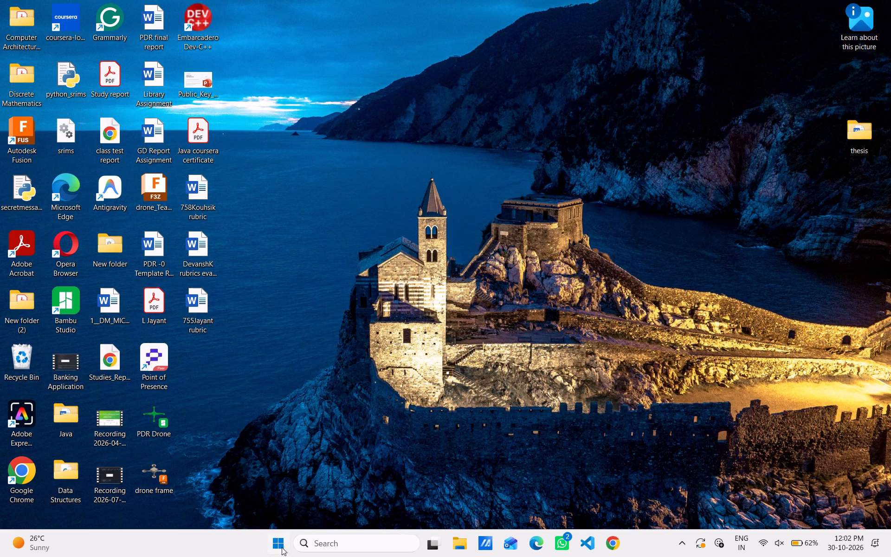
left_click(593, 500)
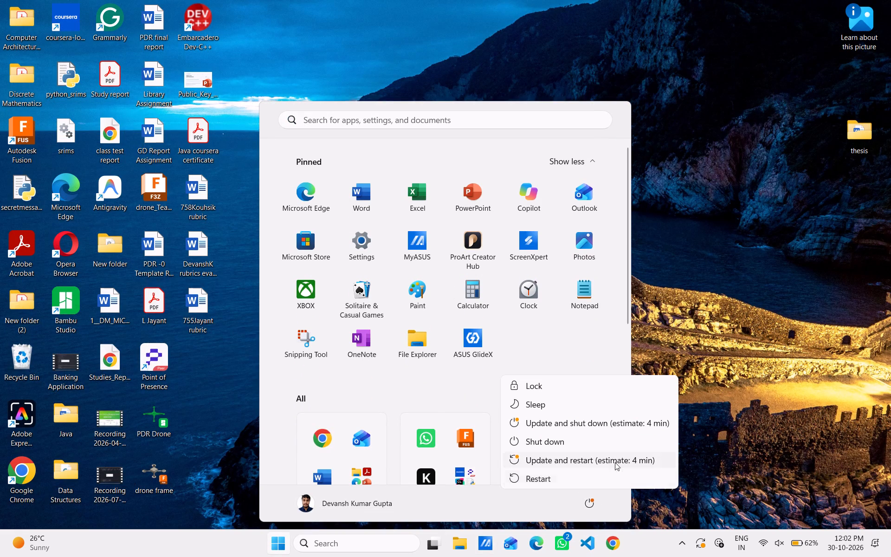
left_click(626, 439)
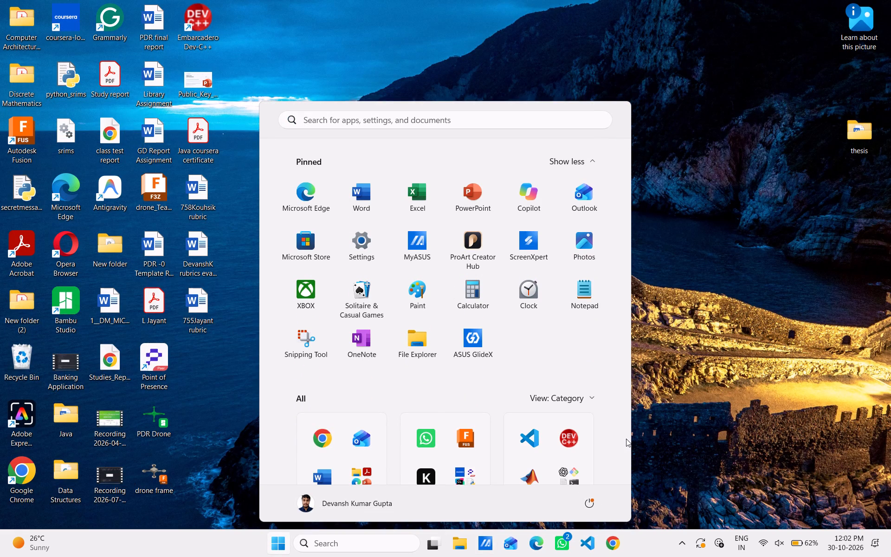